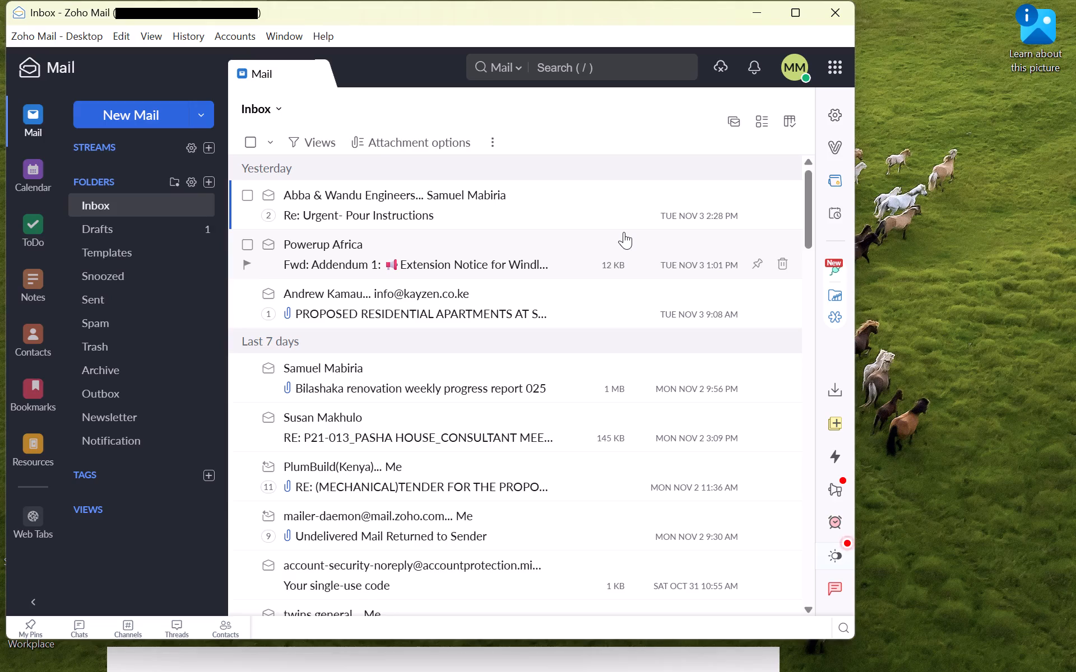
Open the forwarded electrical tender email for the Swara Ranch holiday bungalows in the Sent folder and review its messages and attachment.
click(153, 300)
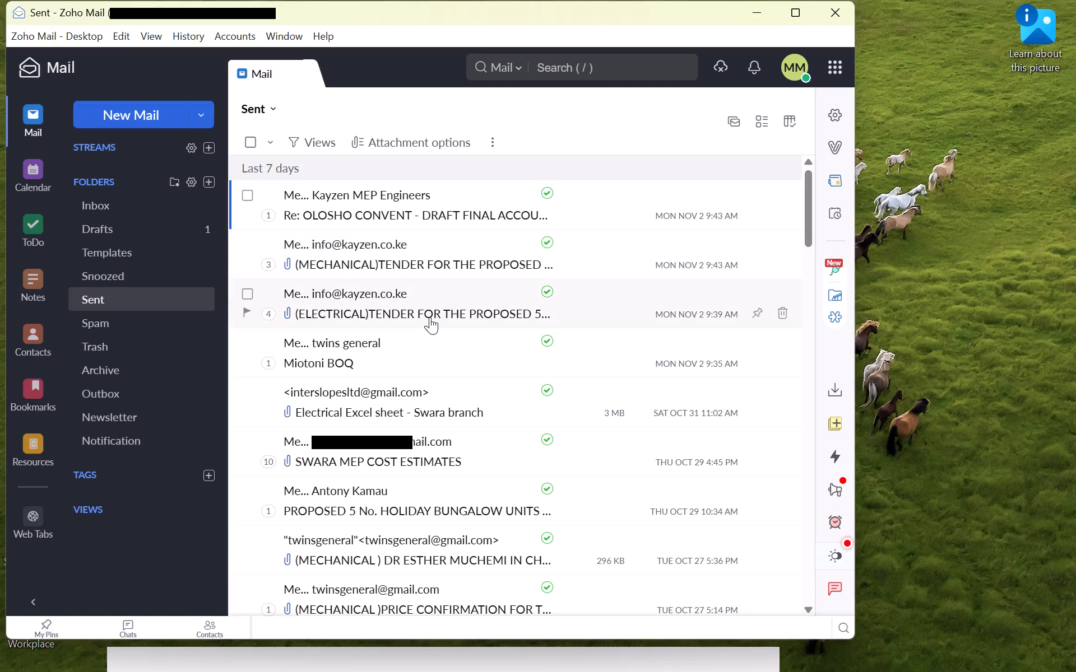
scroll(435, 307, down, 2)
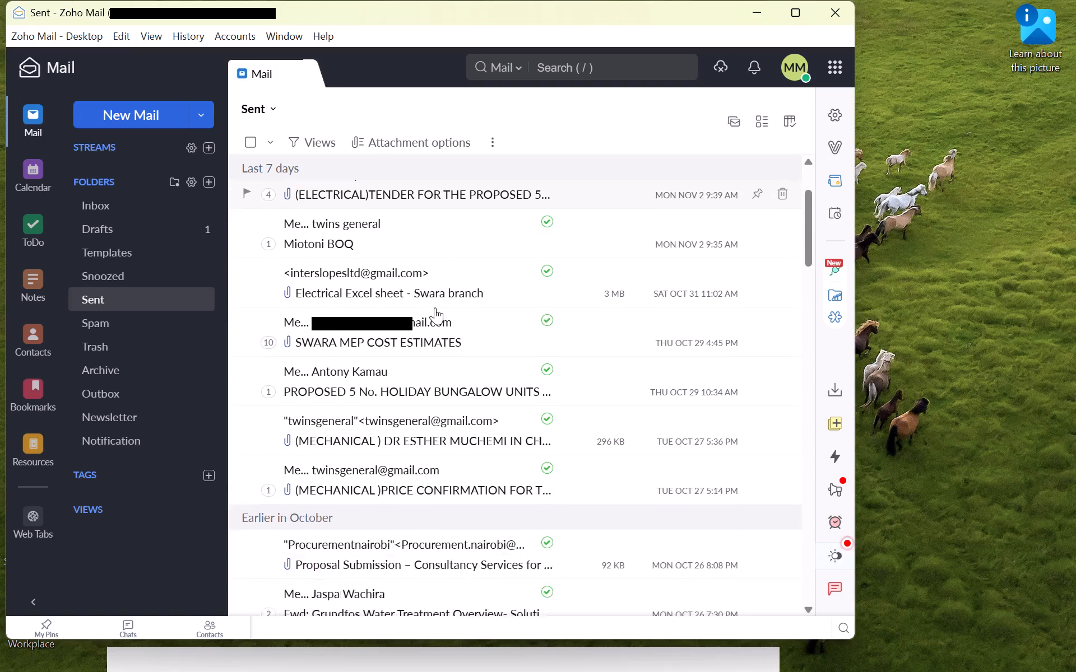
scroll(435, 315, up, 5)
click(435, 294)
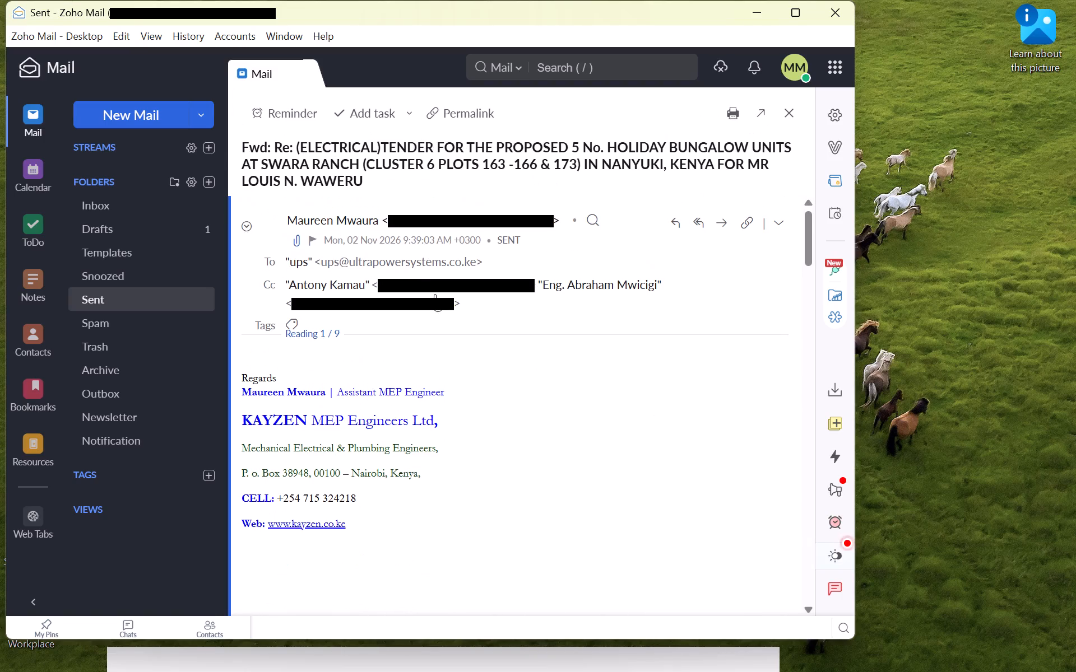
scroll(433, 377, down, 5)
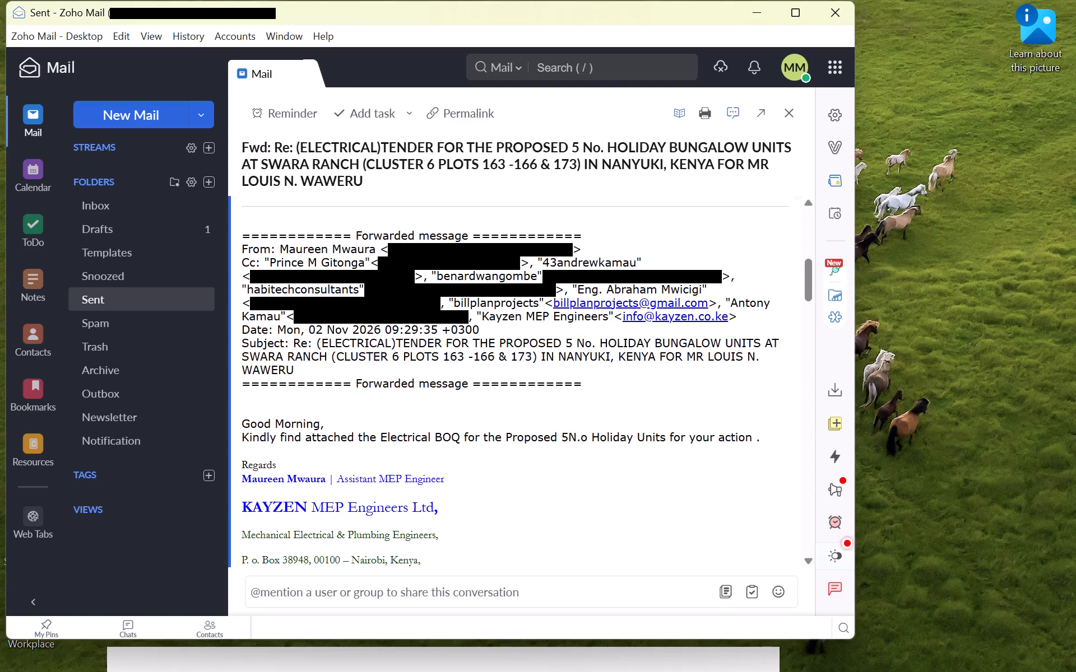
scroll(433, 378, down, 3)
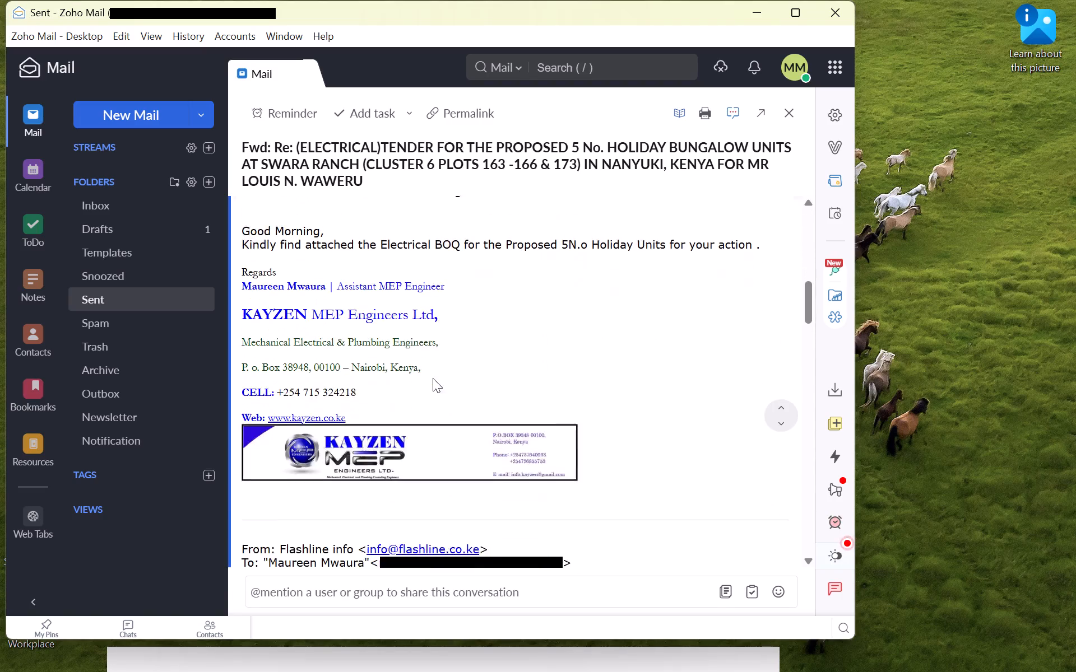
scroll(434, 378, up, 3)
scroll(435, 378, down, 4)
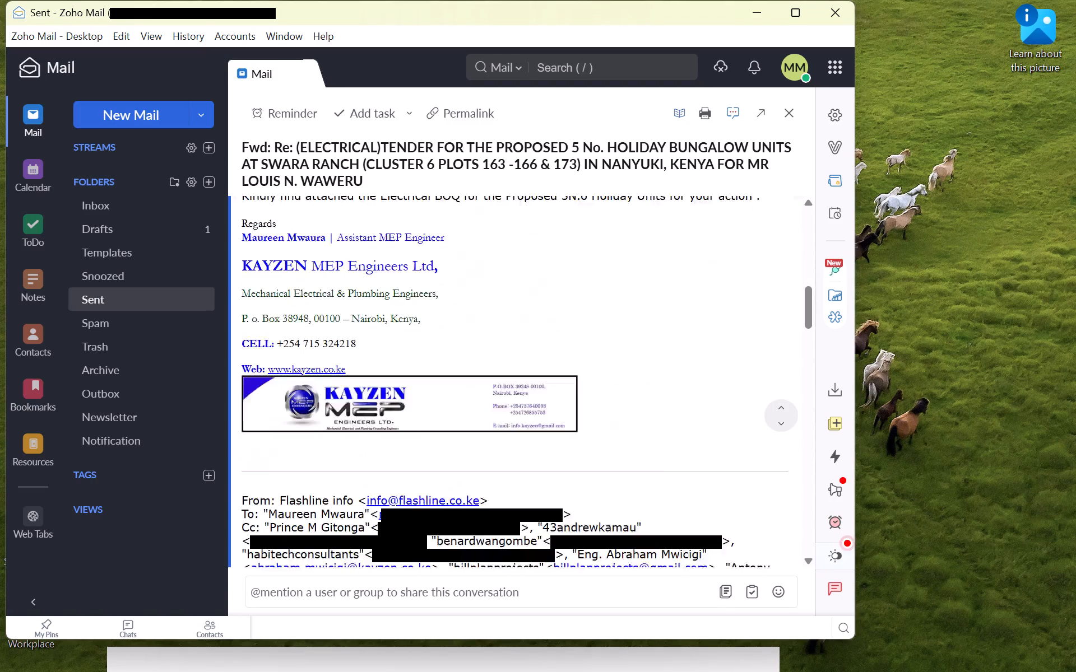
scroll(435, 378, down, 4)
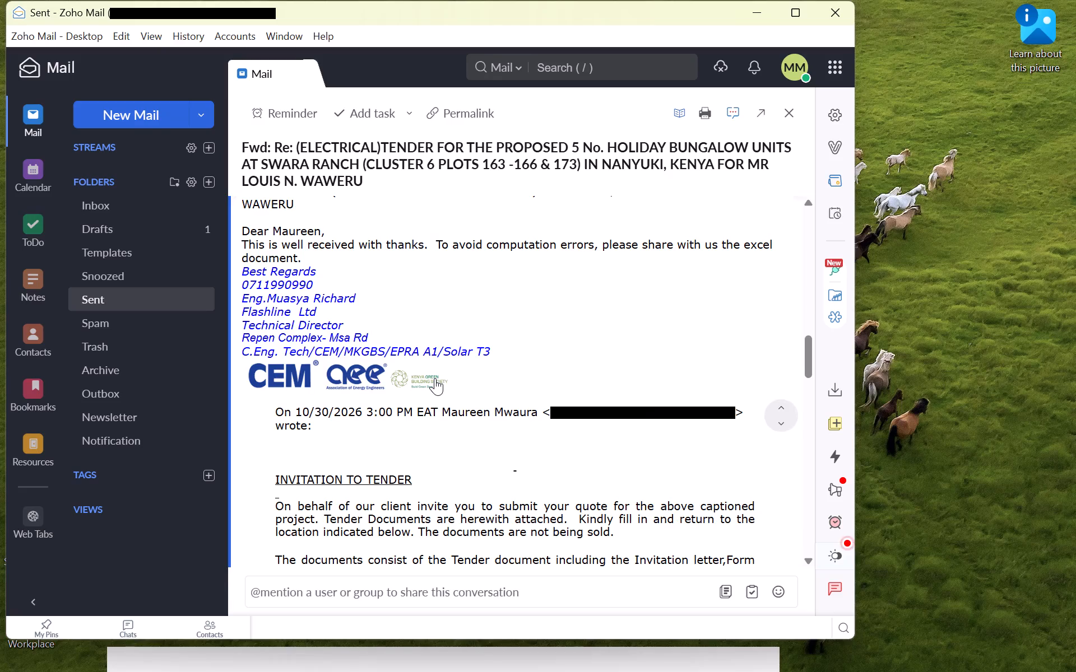
scroll(439, 380, up, 2)
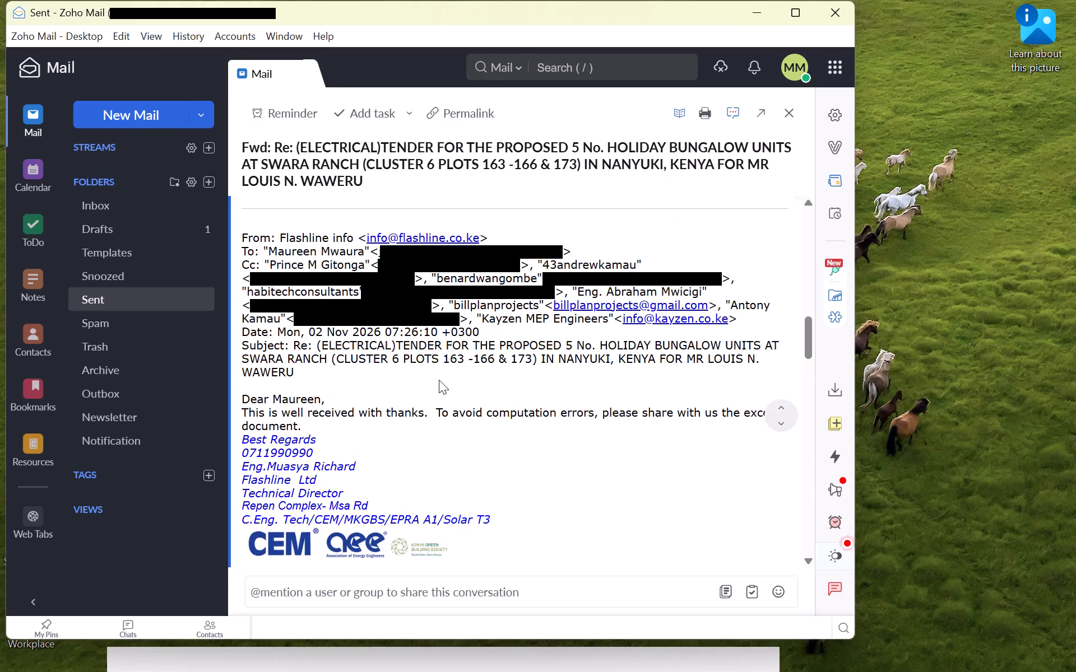
scroll(439, 380, down, 14)
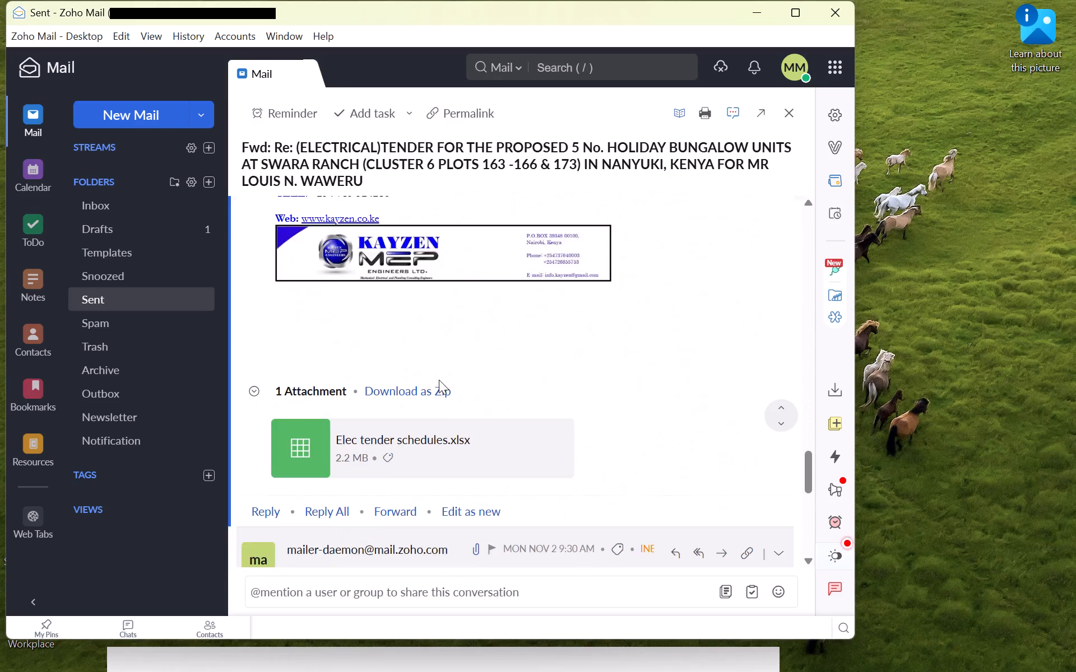
scroll(439, 380, down, 3)
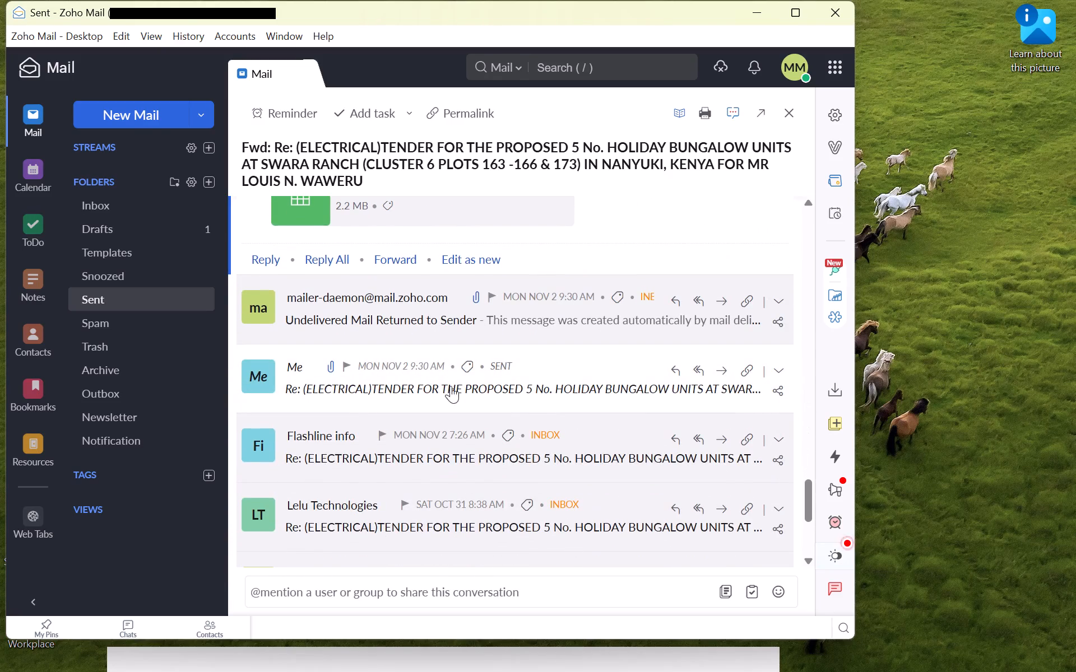
Open the sent 2 November 9:30 AM reply in the conversation and examine its recipients and content.
click(453, 390)
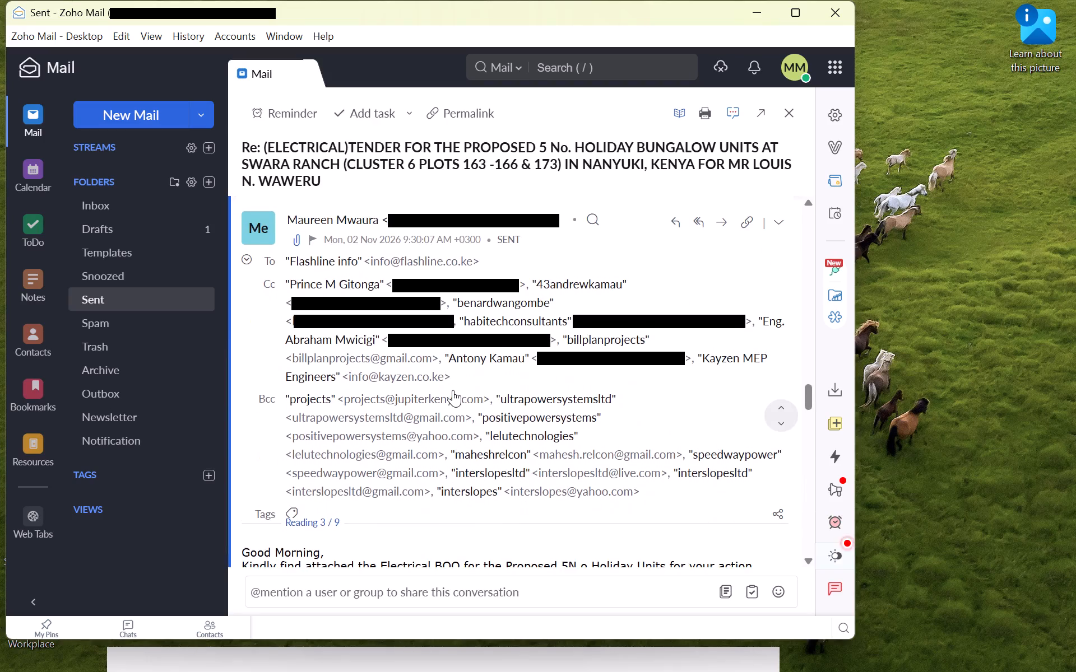
scroll(453, 383, down, 5)
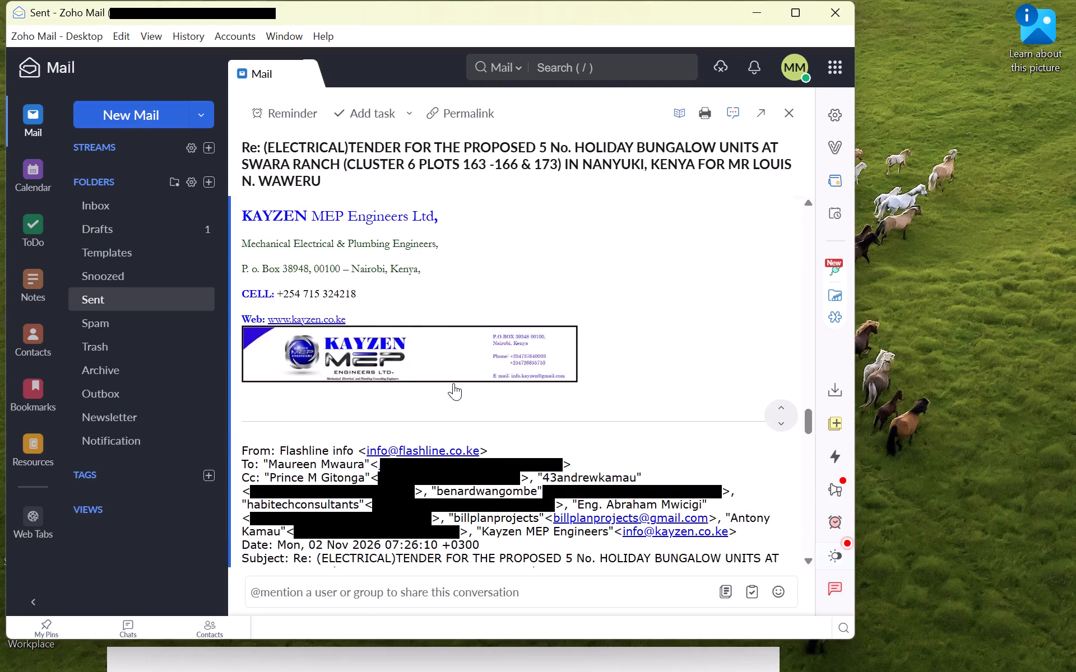
scroll(453, 383, down, 17)
scroll(453, 383, down, 5)
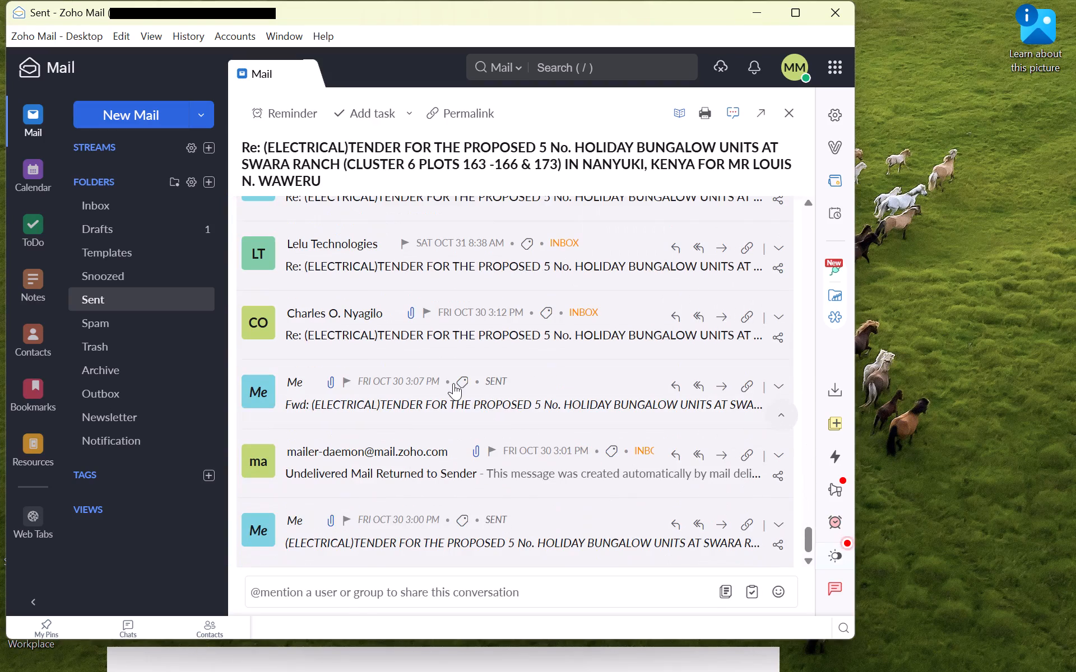
Open the original electrical tender email sent on 30 October at 3:00 PM and start forwarding it.
click(432, 542)
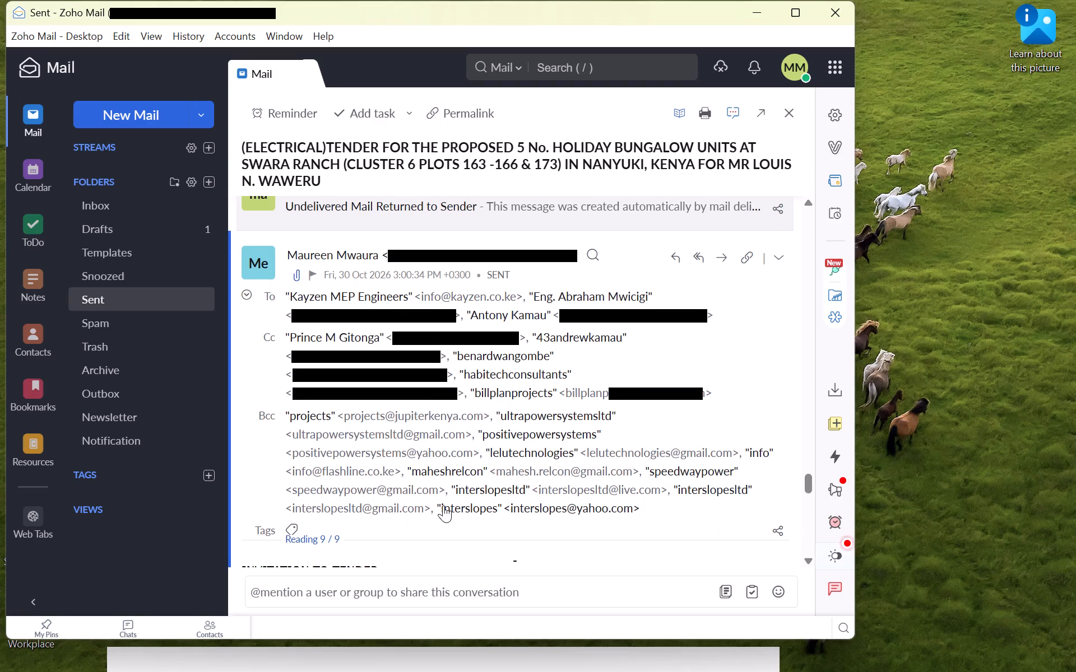
click(721, 253)
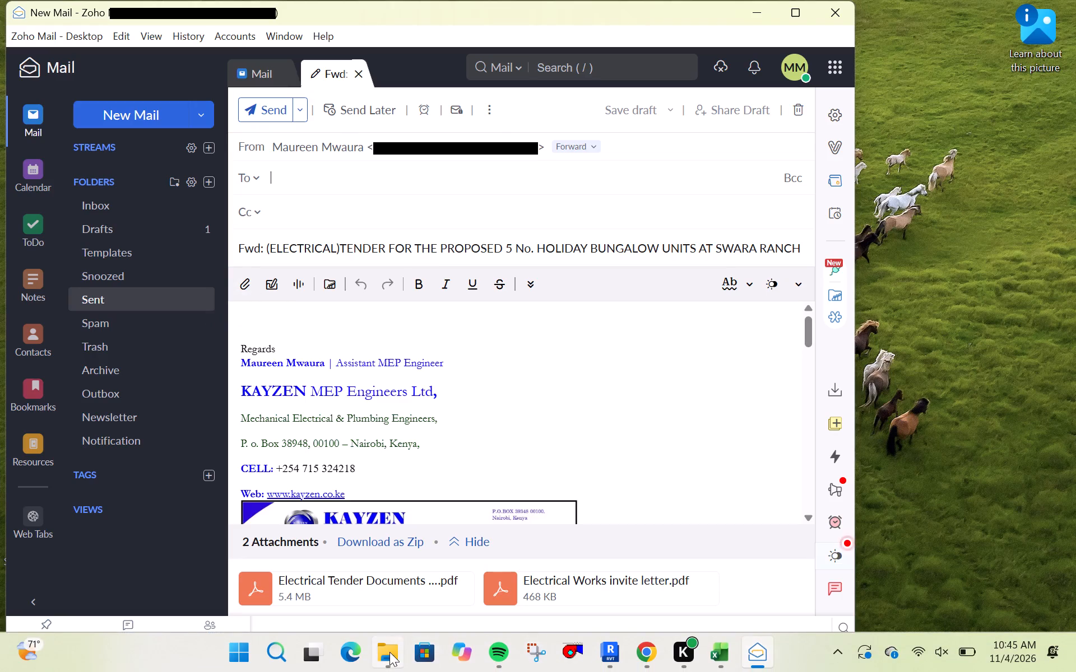
In File Explorer, open the Elec tender schedules workbook from WORKFOLDER > KAYZEN > 2026 > SWARA > KAYZEN SCOPE > Tender Documents > Electrical Tender Documents, PROPOSED 5 No. HOLIDAY BUNGALOW folder.
click(389, 652)
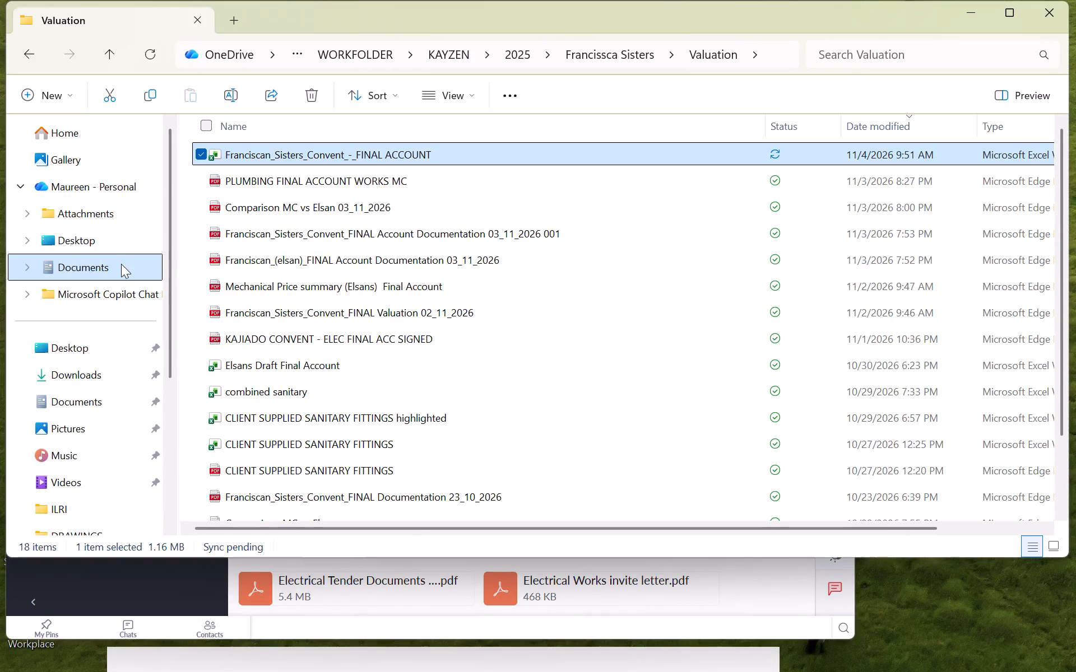
double_click(121, 264)
double_click(242, 255)
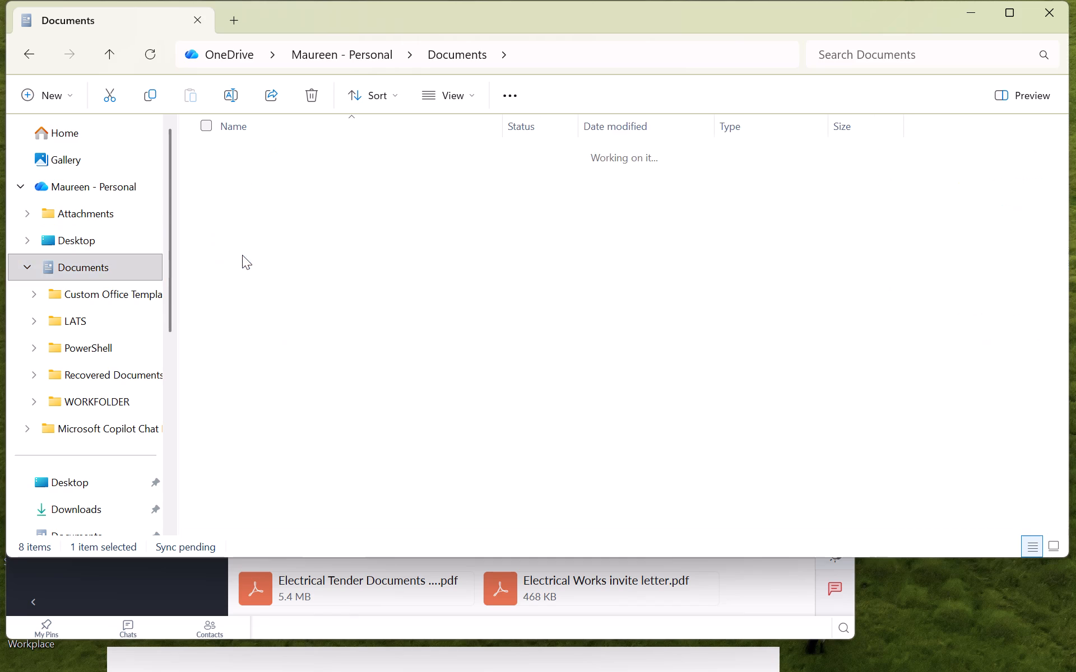
double_click(291, 186)
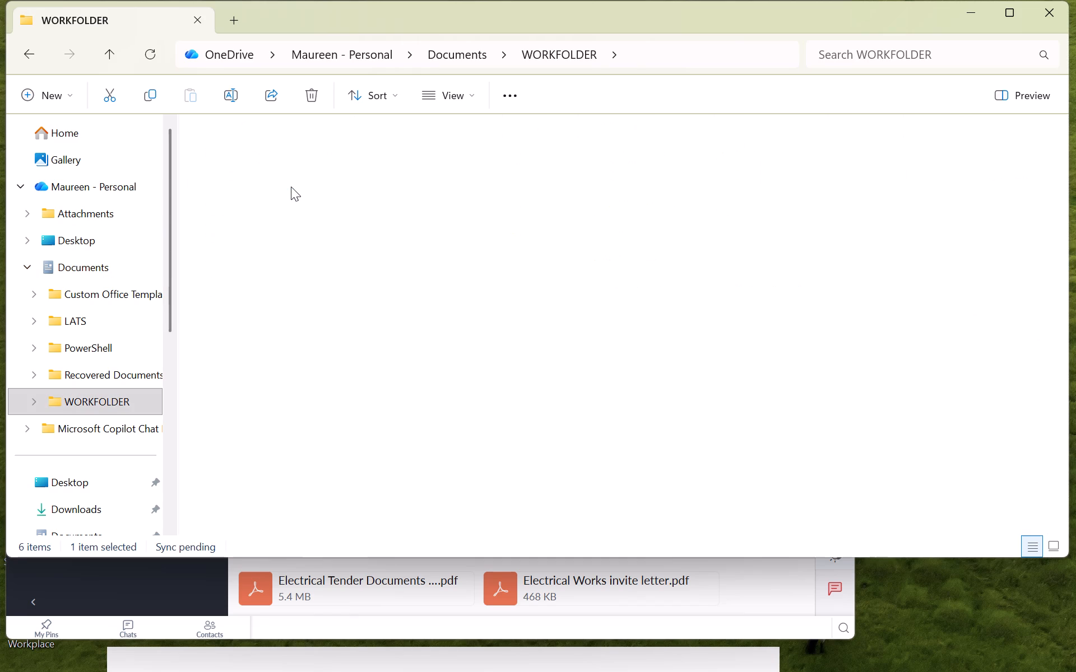
double_click(291, 186)
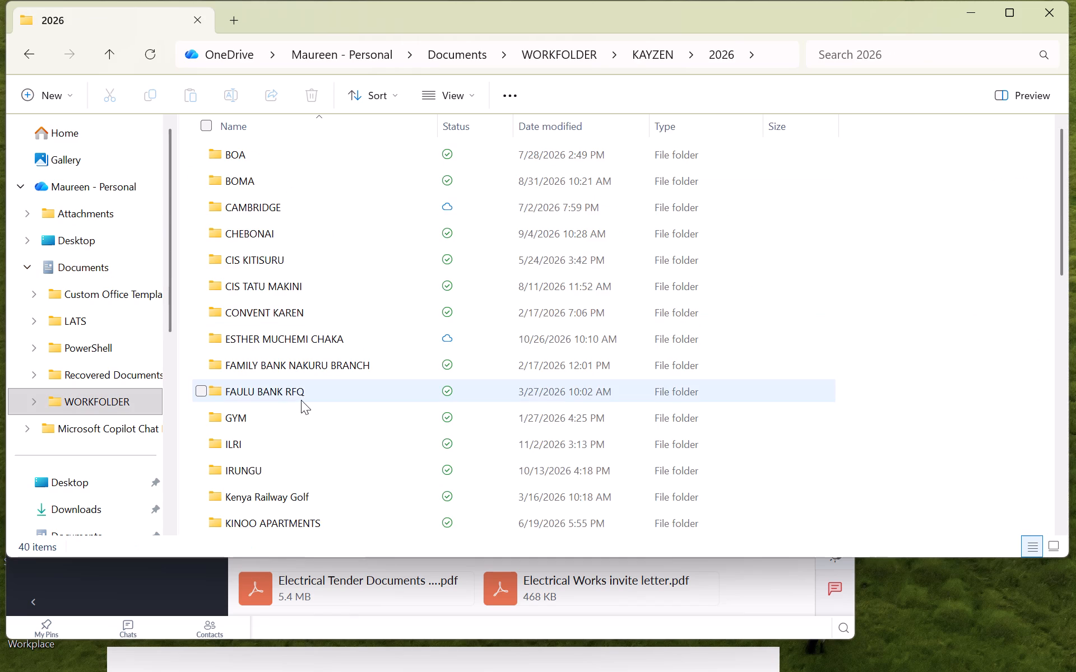
scroll(301, 400, down, 6)
double_click(302, 445)
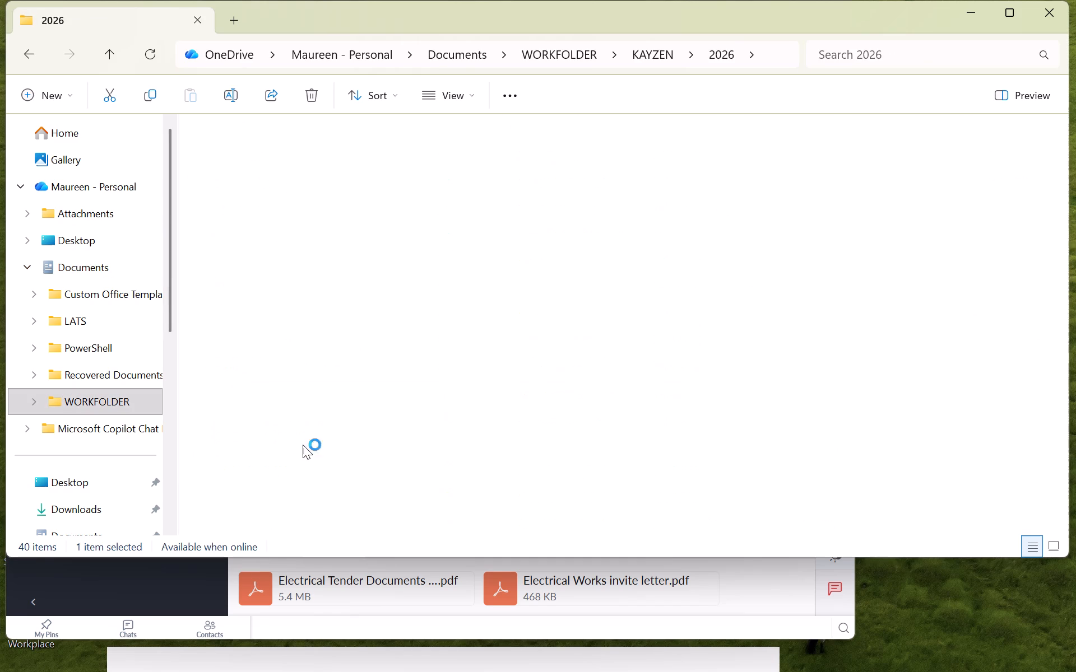
triple_click(334, 192)
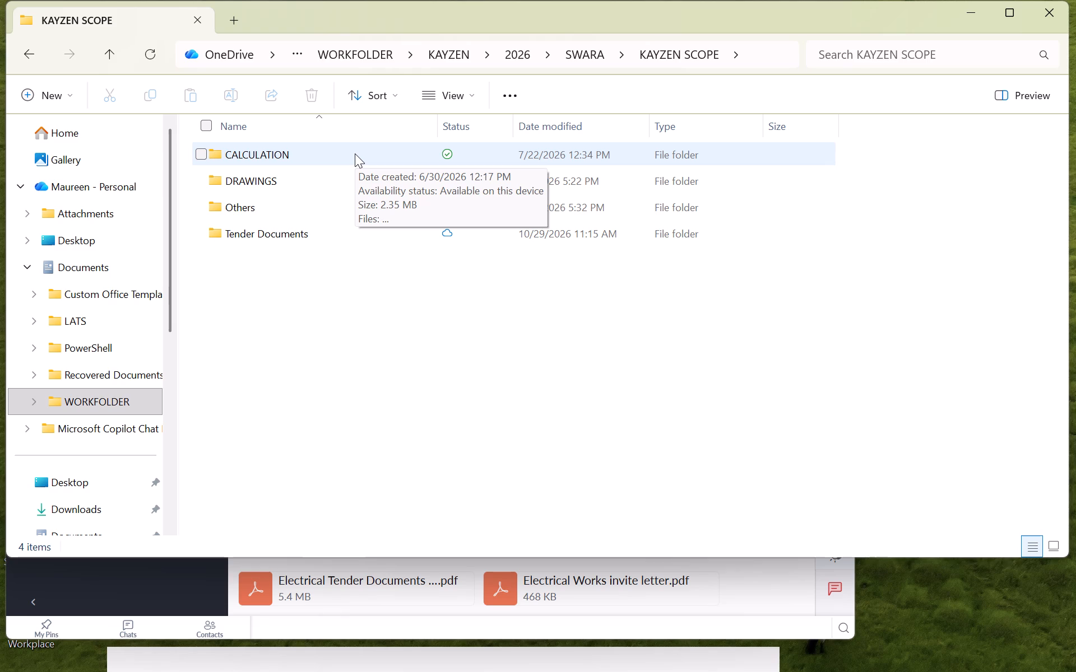
double_click(349, 235)
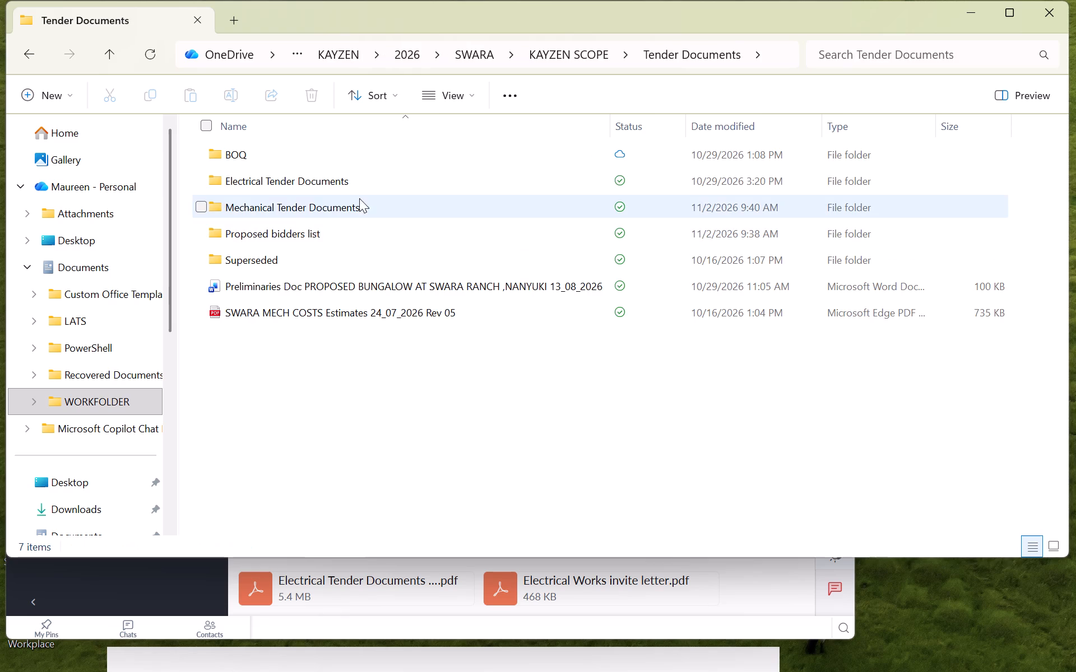
double_click(362, 185)
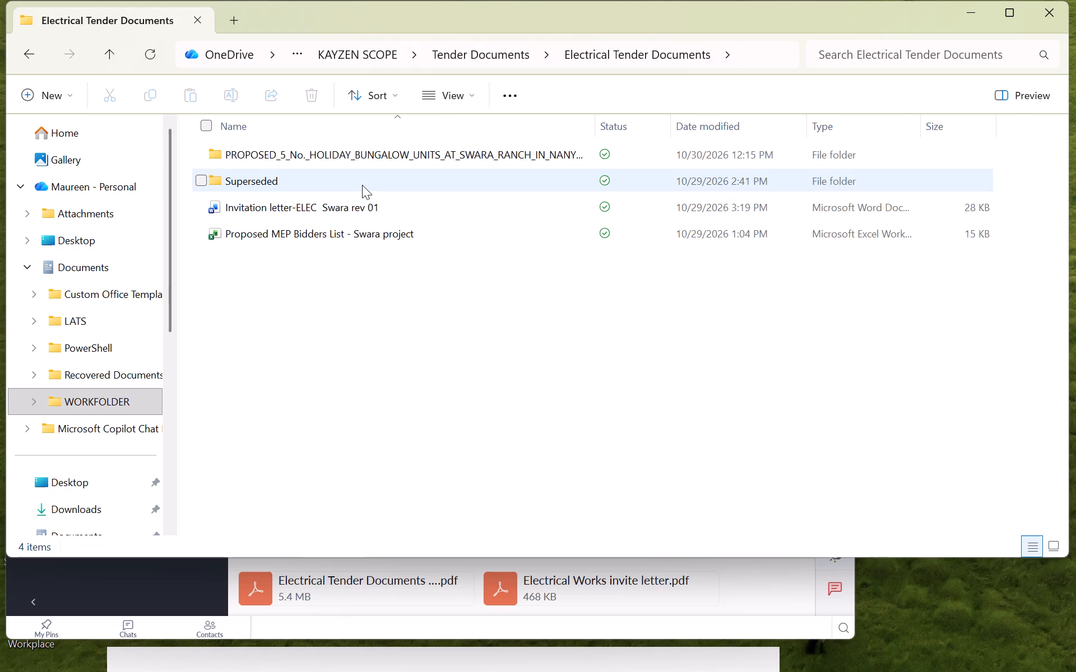
double_click(379, 162)
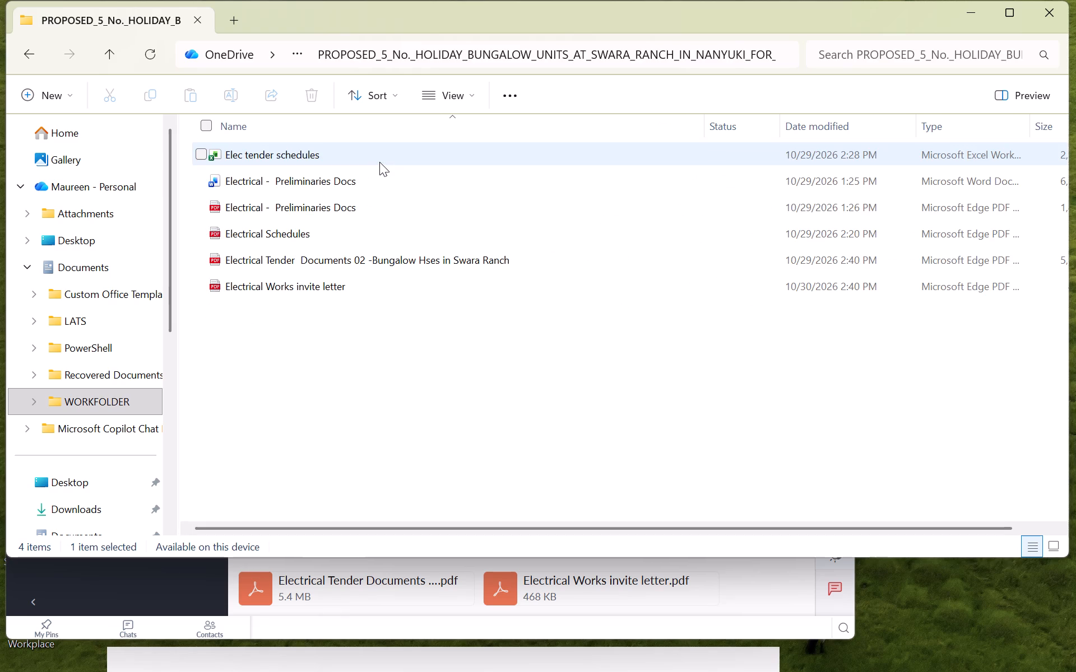
double_click(381, 161)
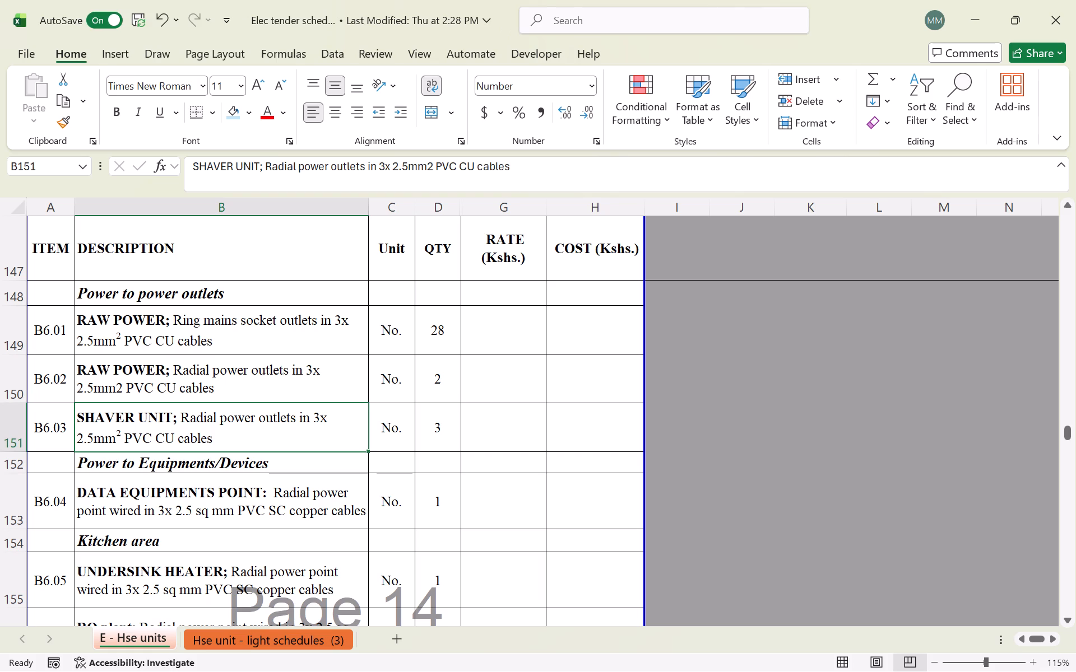
Examine the E - Hse units bill from the power outlet items to the Unit House Second Fix price collection page.
scroll(475, 339, down, 6)
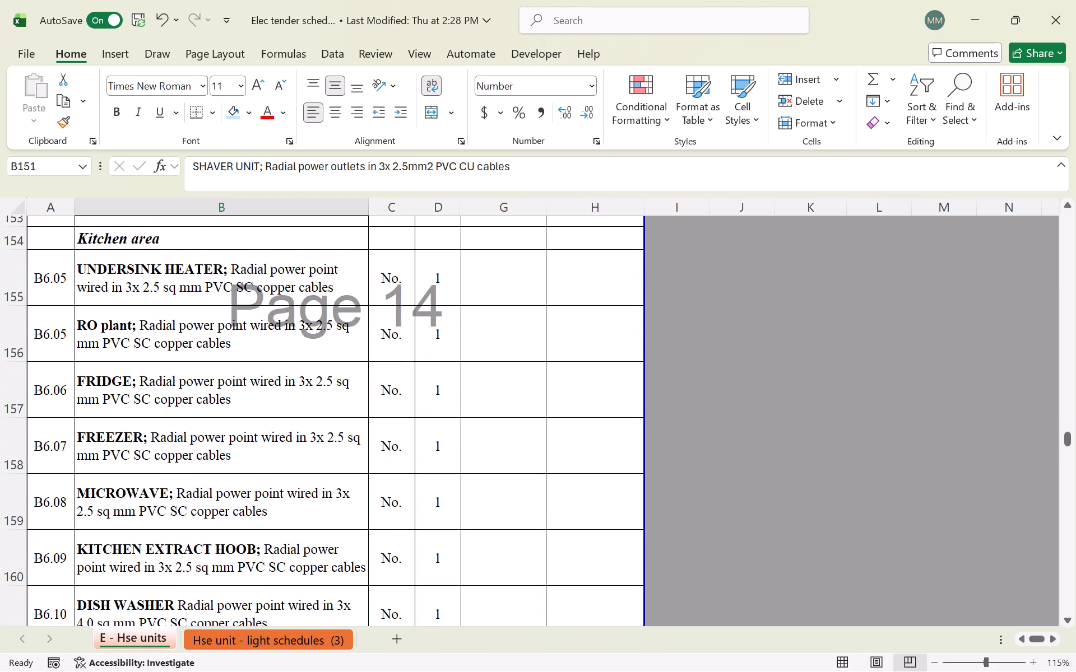
scroll(475, 339, down, 20)
scroll(475, 339, down, 20)
scroll(475, 339, down, 1)
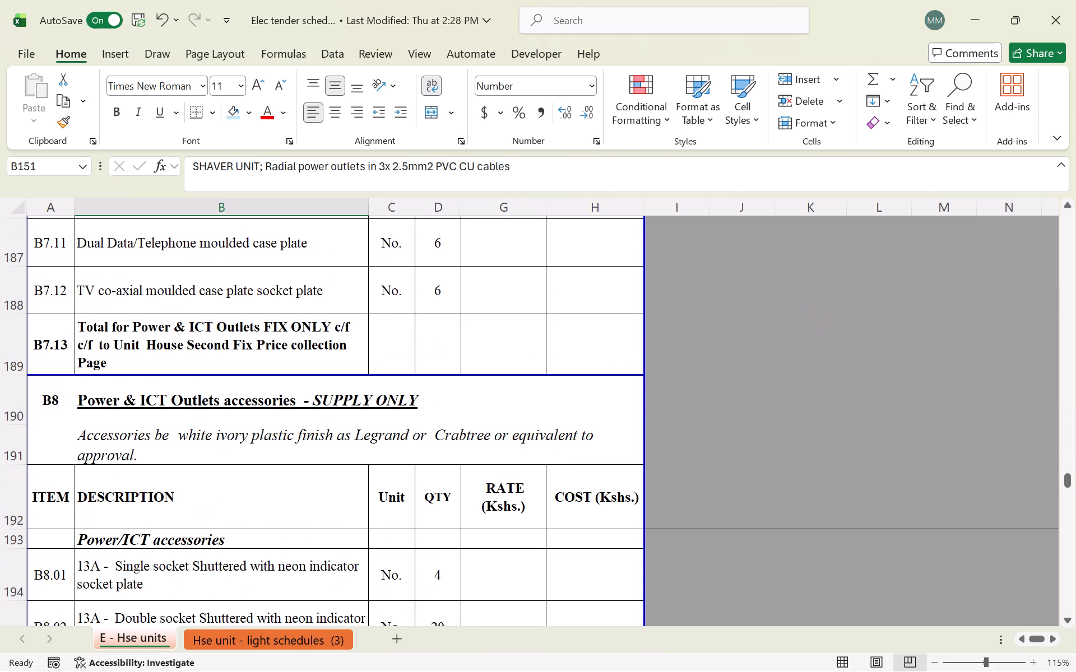
scroll(483, 330, down, 1)
scroll(483, 330, up, 11)
scroll(483, 330, down, 10)
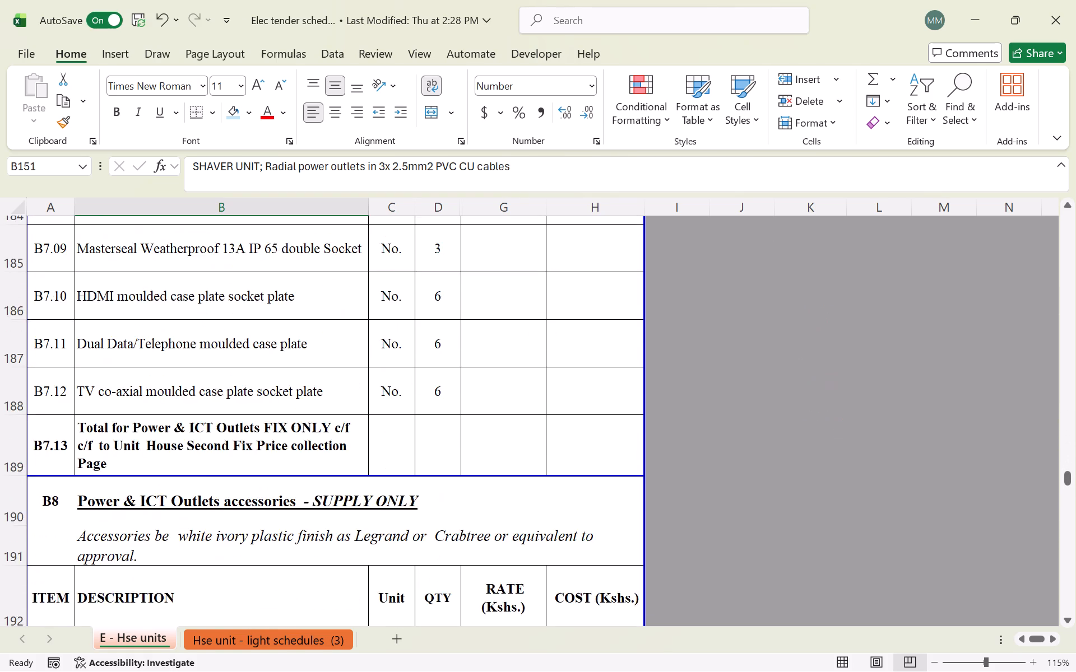
scroll(483, 330, down, 20)
scroll(483, 330, down, 17)
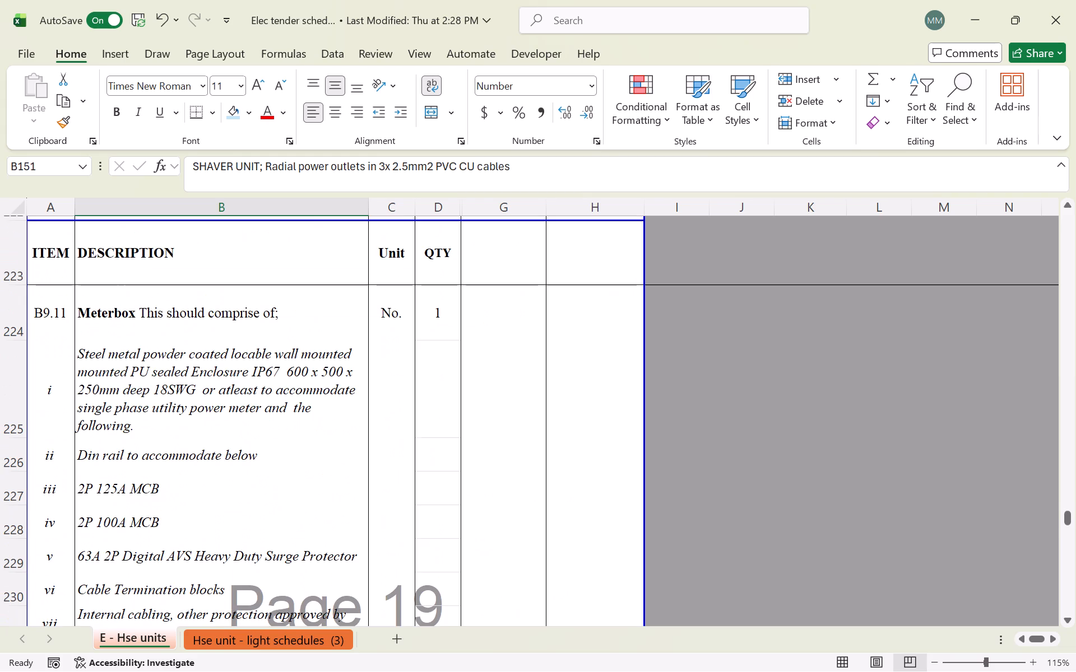
scroll(483, 330, down, 13)
scroll(483, 330, down, 15)
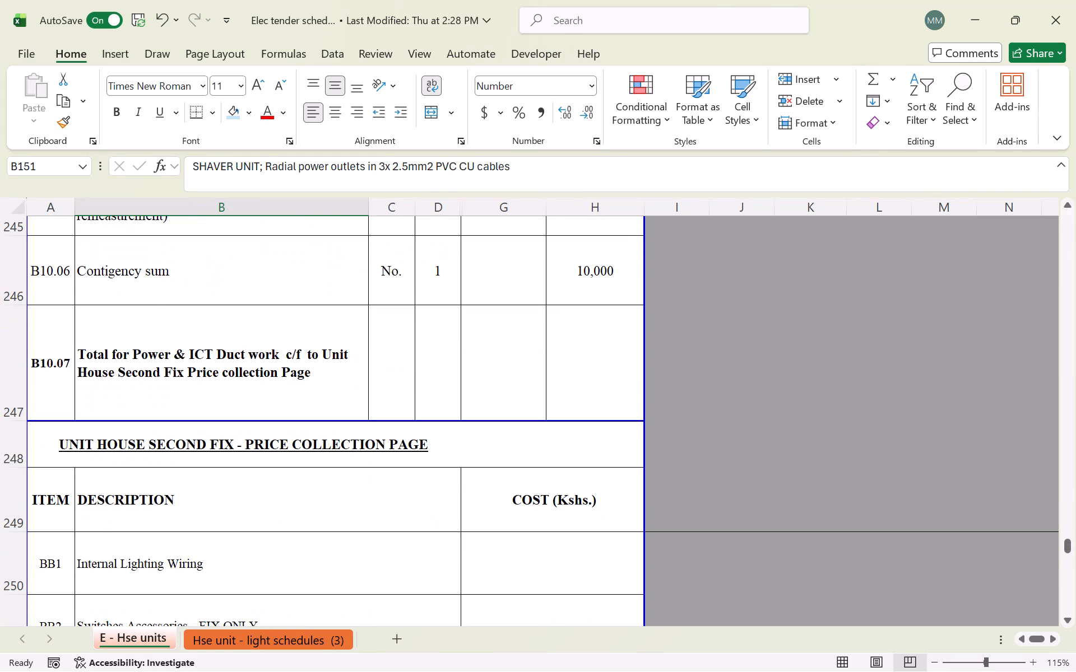
Select columns D to G on the E - Hse units sheet and open the Protect Sheet settings.
drag(479, 199, 454, 203)
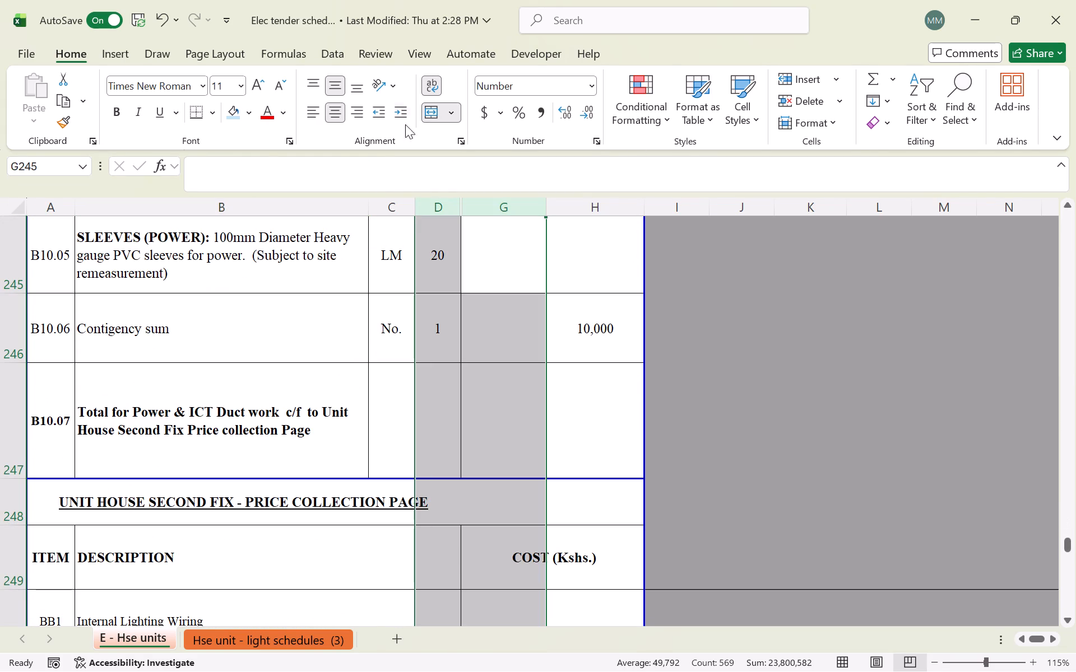
click(377, 57)
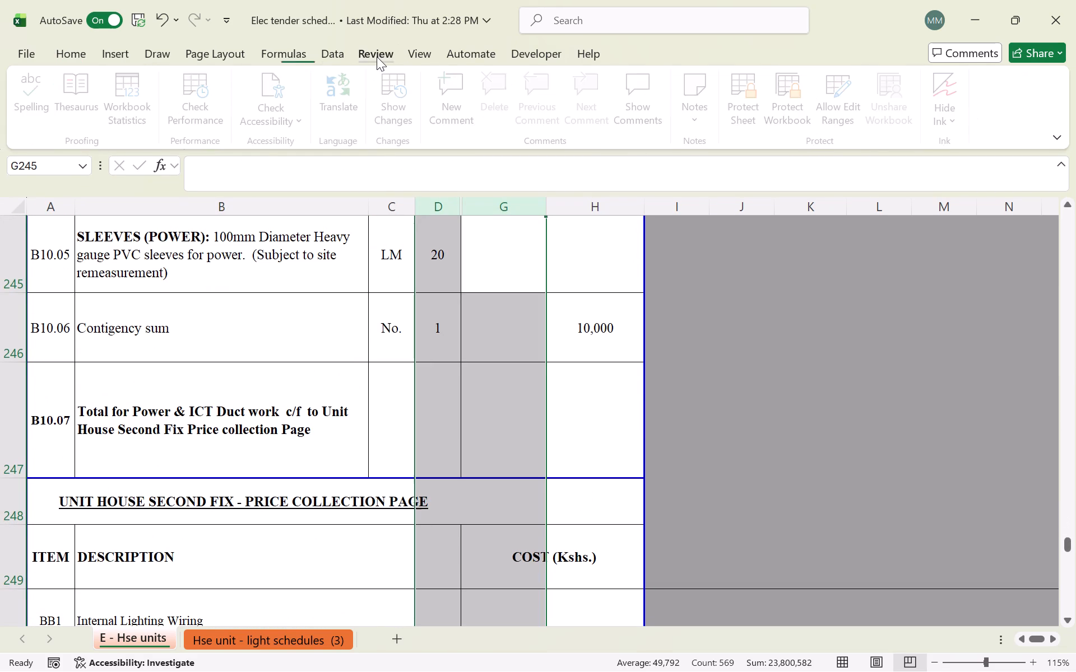
click(744, 110)
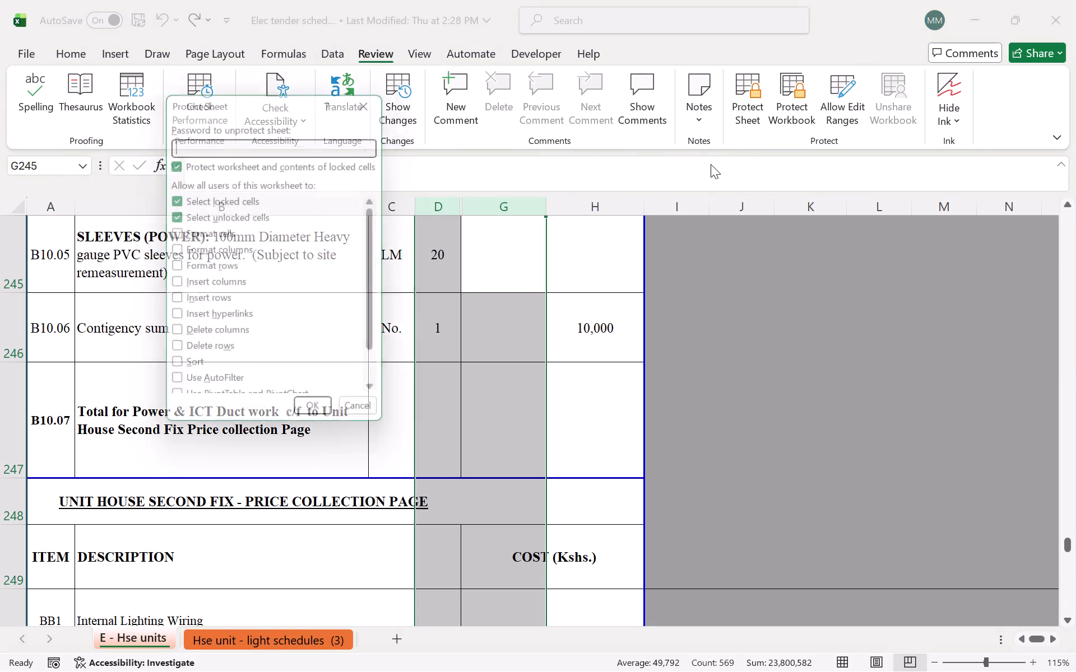
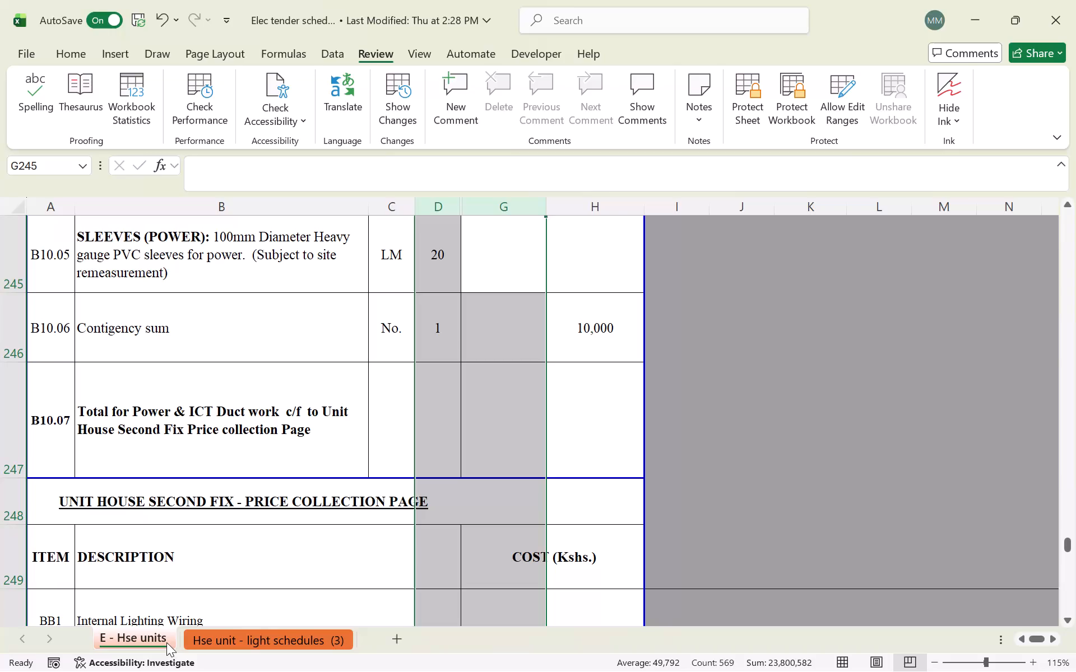
Copy the E - Hse units and Hse unit - light schedules (3) sheets together into a new workbook.
ctrl+click(228, 643)
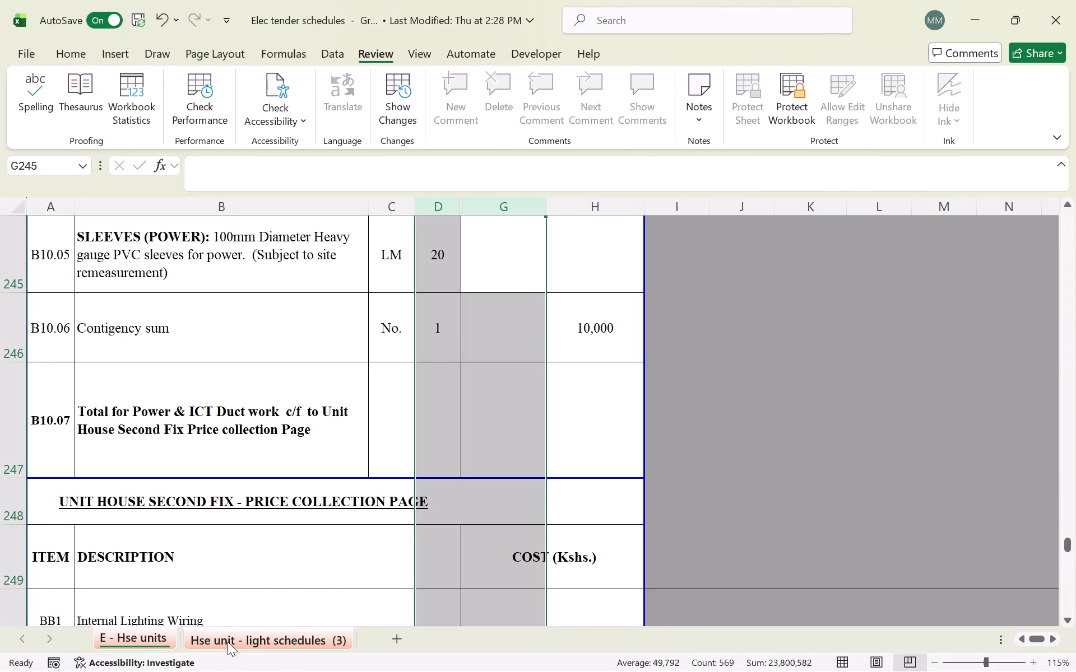
ctrl+right_click(228, 642)
click(317, 458)
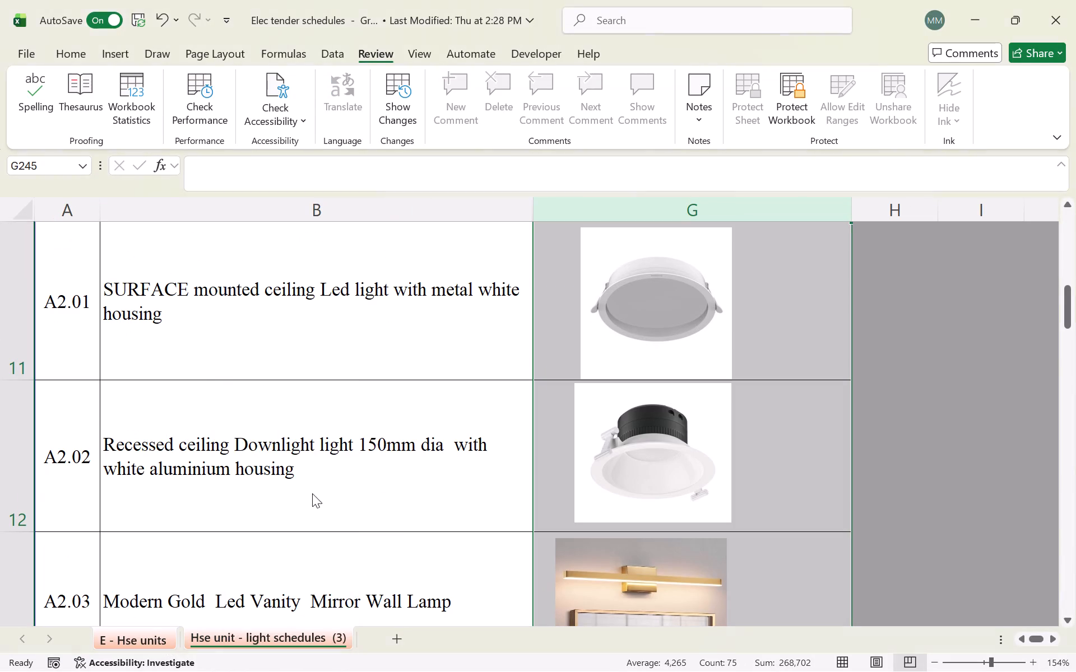
click(205, 598)
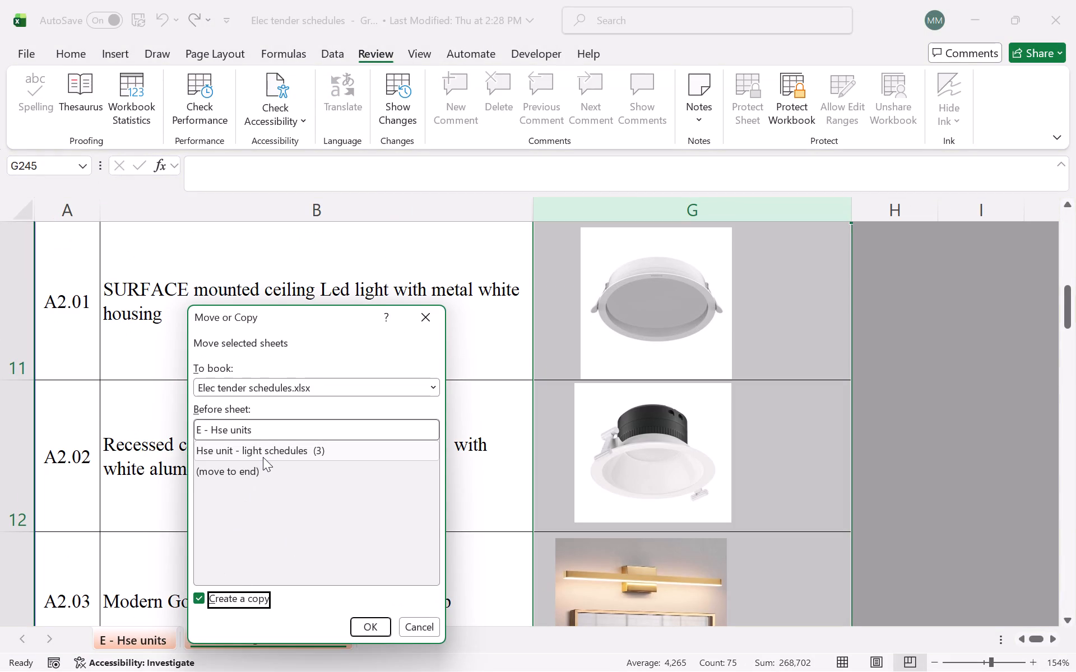
click(285, 391)
click(281, 402)
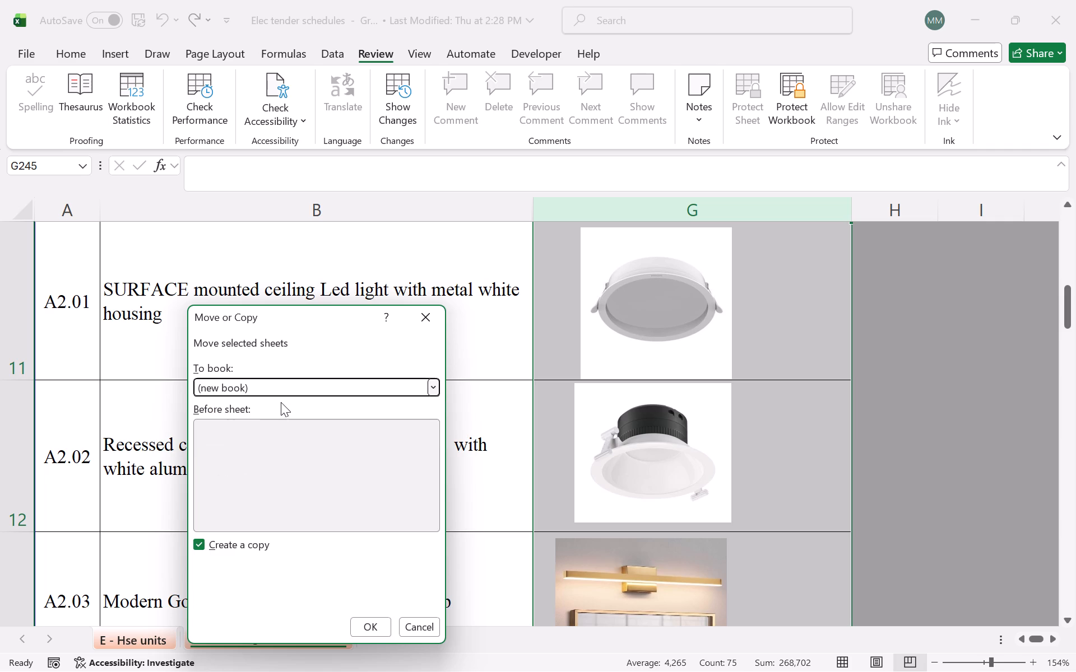
click(364, 620)
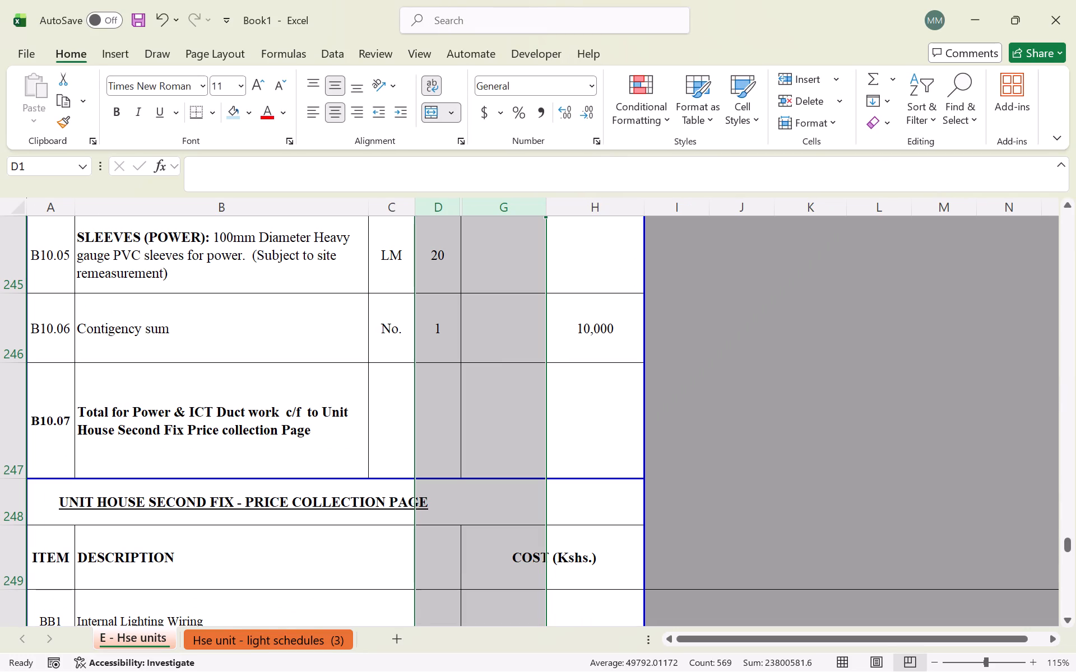
Unhide the hidden columns between D and G on the new workbook's E - Hse units sheet.
click(368, 431)
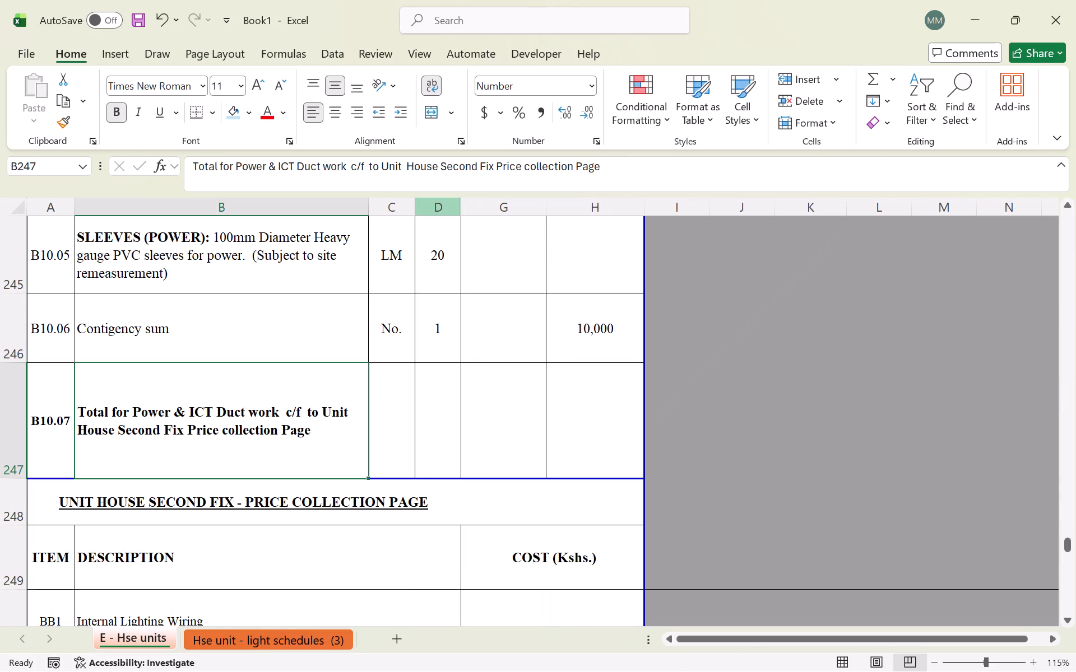
drag(446, 212, 470, 205)
right_click(470, 205)
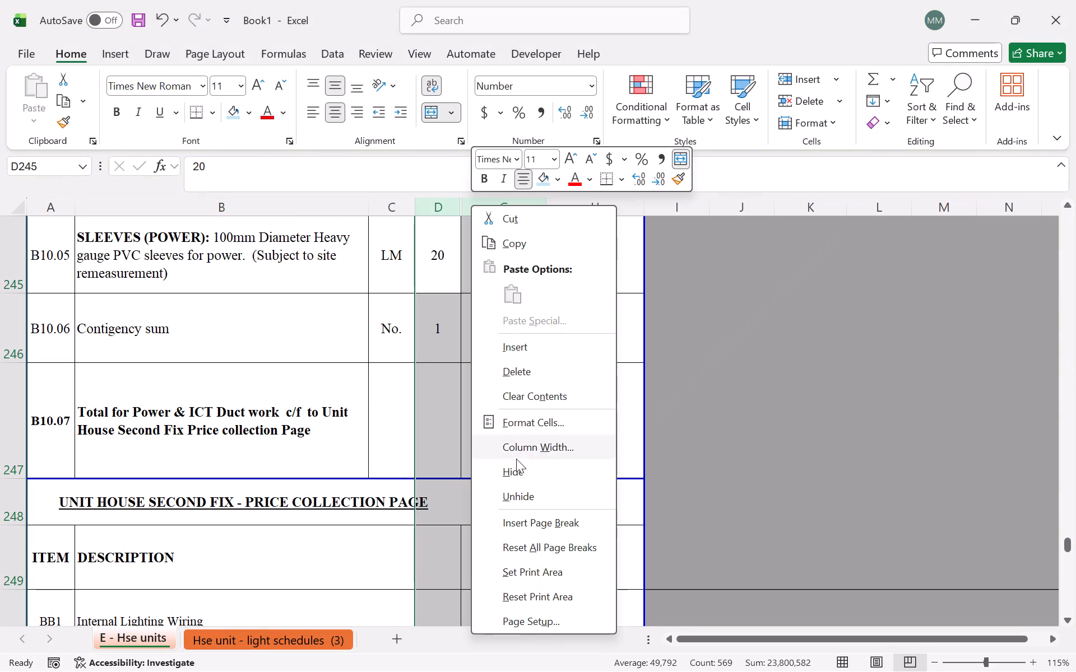
click(527, 491)
click(531, 263)
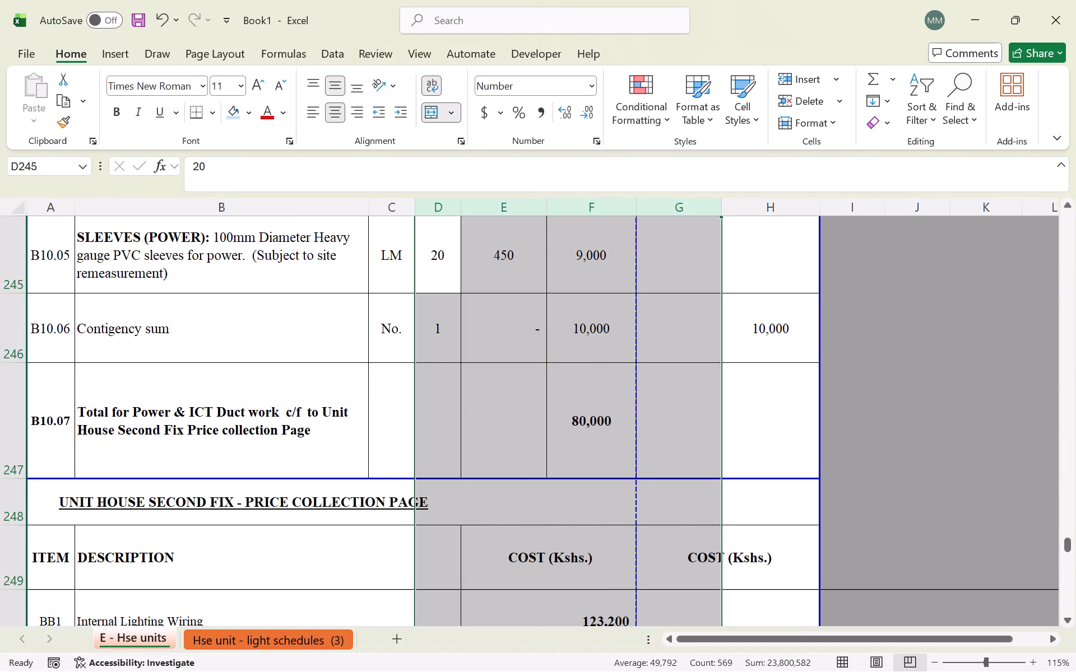
Delete columns E and F, which hold the priced rates and costs, from the E - Hse units sheet.
drag(507, 204, 506, 203)
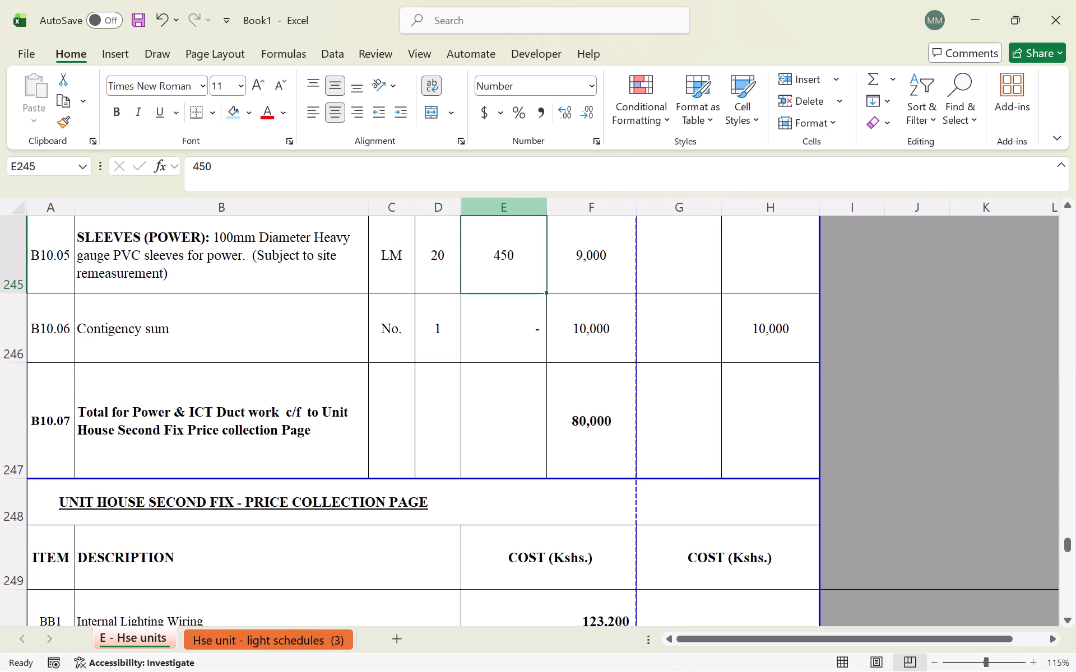
drag(506, 203, 615, 218)
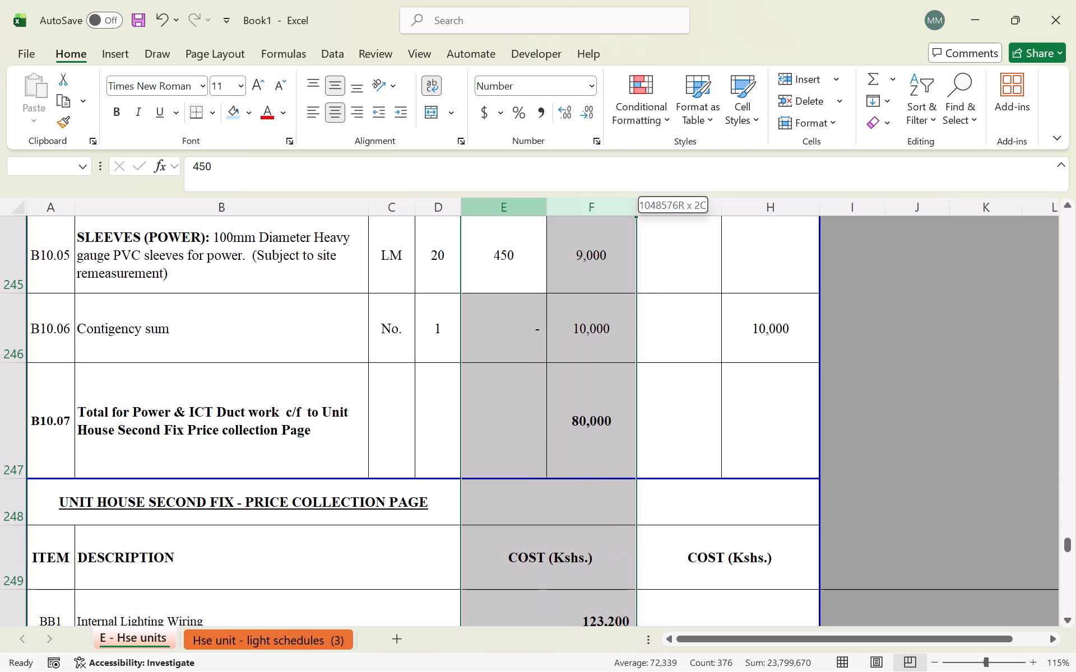
drag(615, 218, 617, 218)
scroll(646, 306, down, 5)
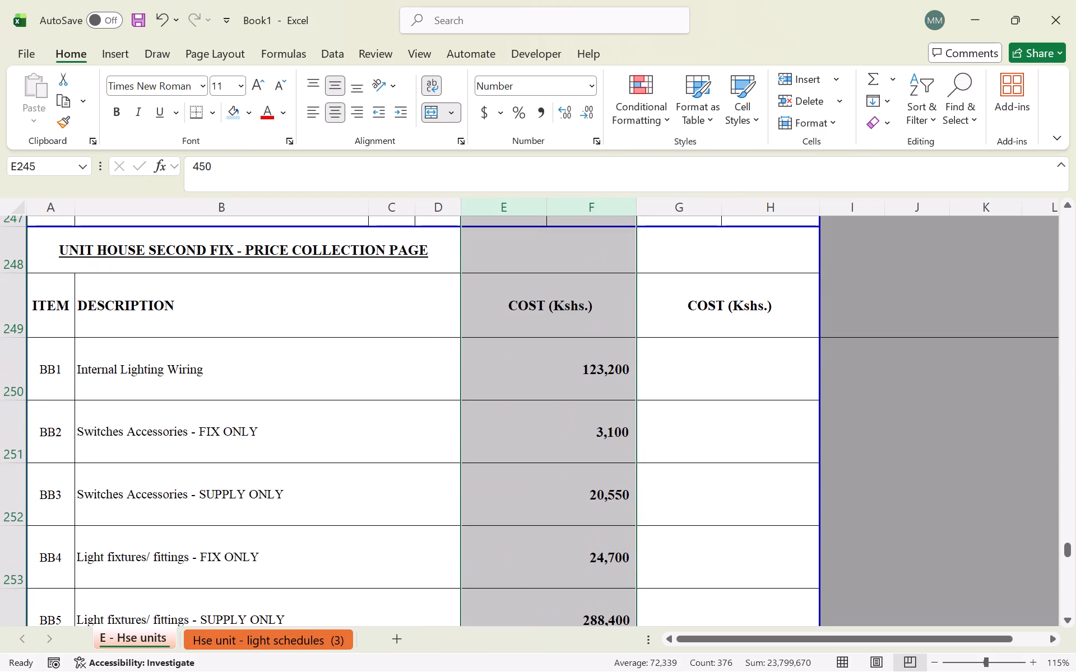
scroll(665, 384, up, 12)
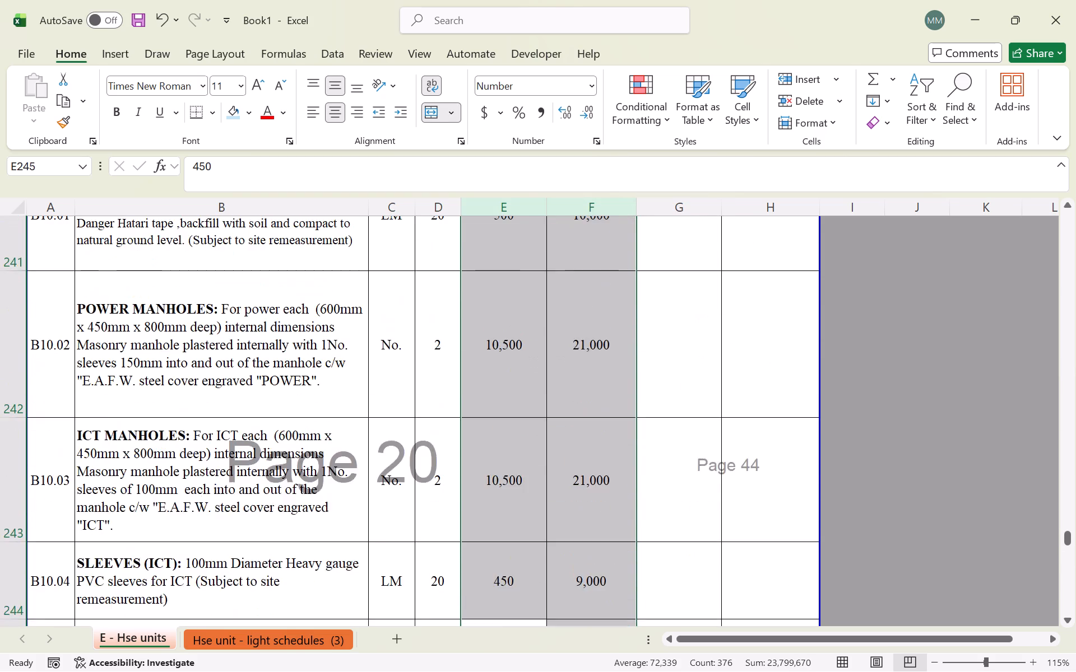
scroll(664, 378, up, 15)
right_click(627, 320)
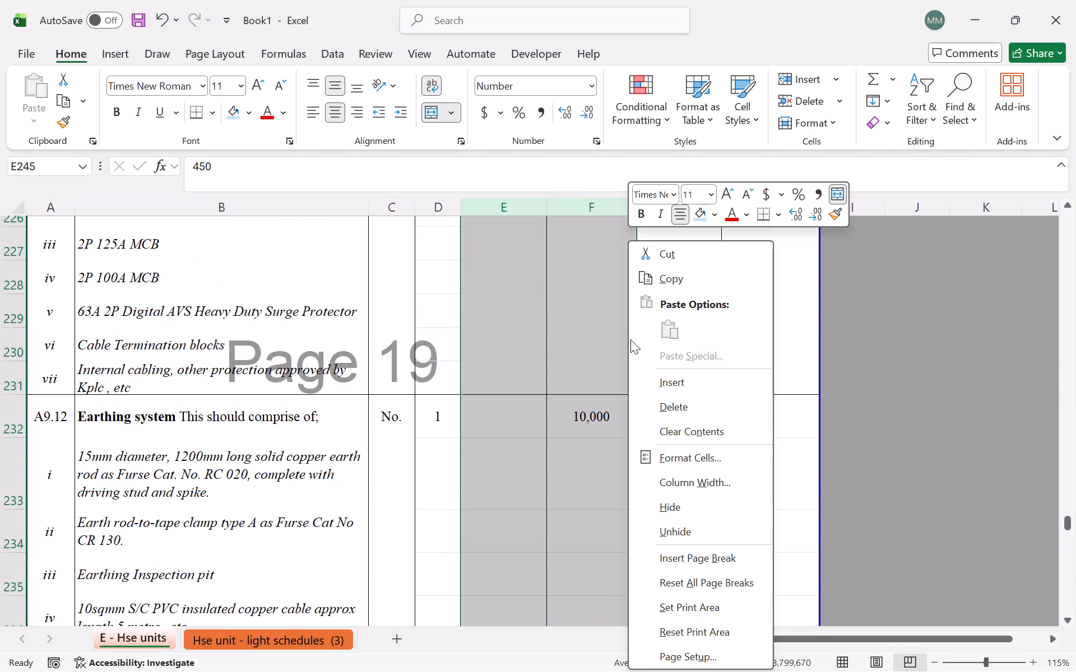
click(698, 404)
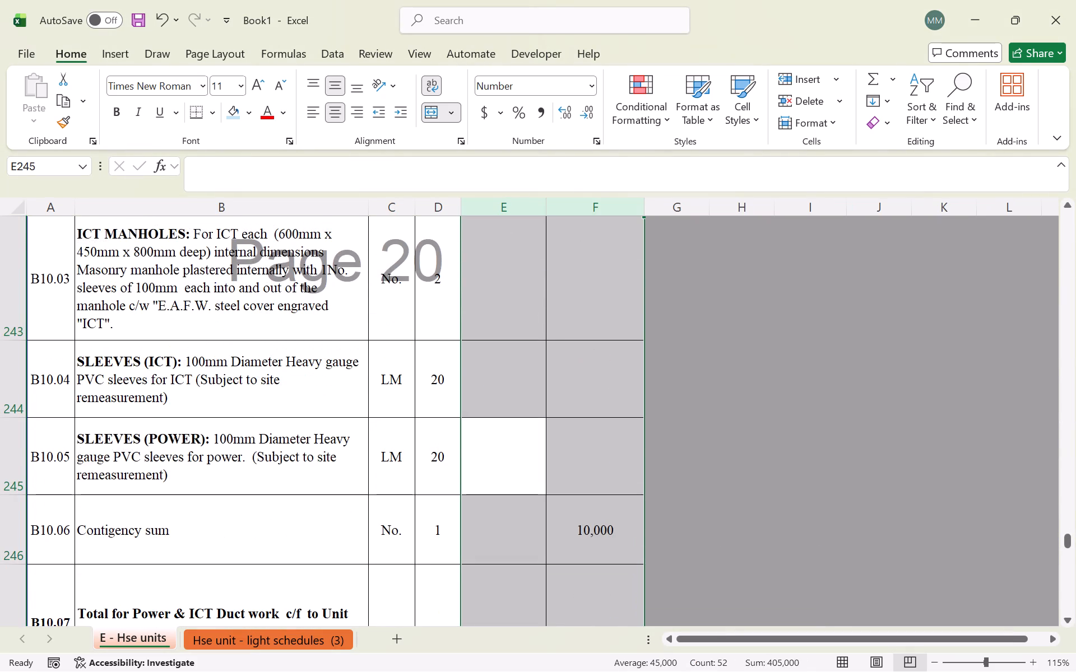
Clear the contents of columns H and I, outside the bill beside the D5 electrical installation total row.
scroll(660, 333, down, 14)
scroll(660, 333, down, 14)
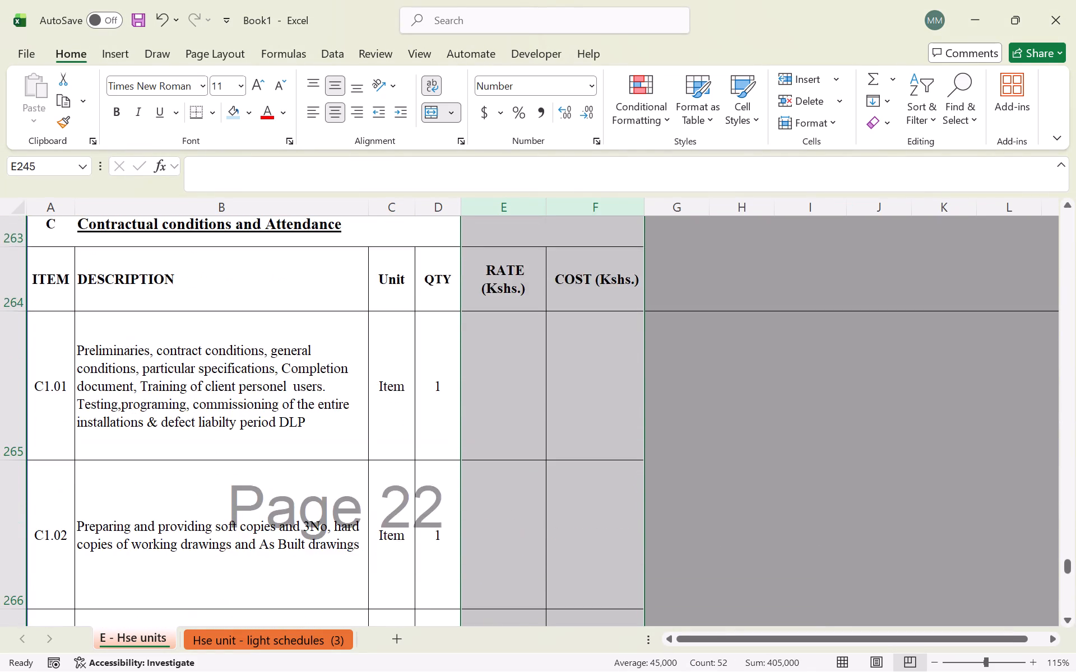
scroll(660, 337, down, 20)
scroll(660, 337, down, 2)
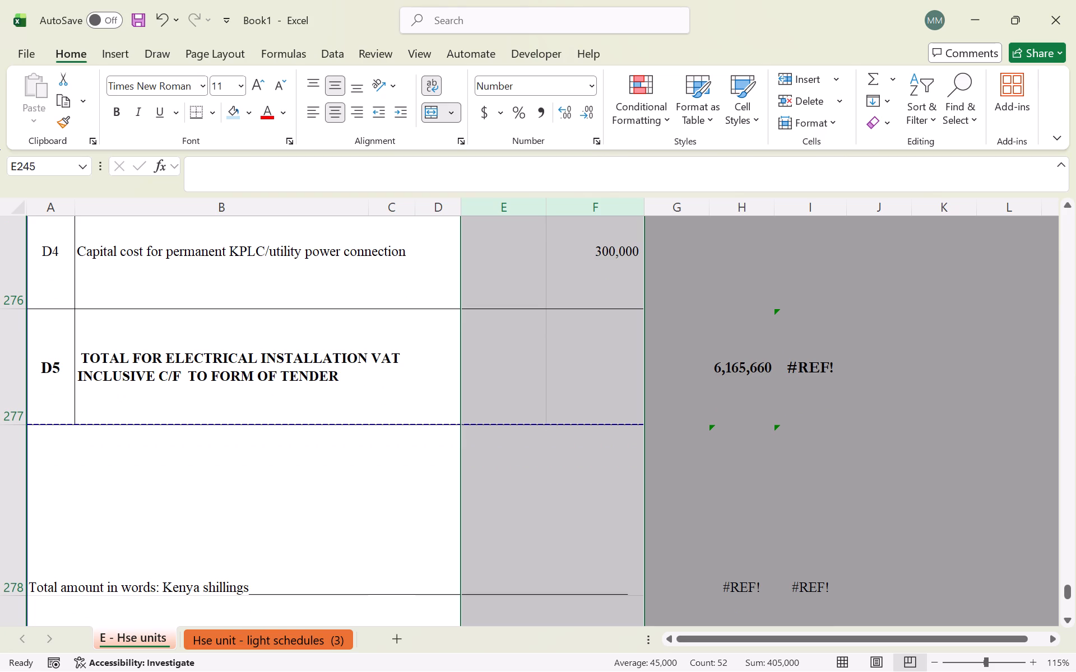
click(741, 315)
drag(749, 210, 753, 209)
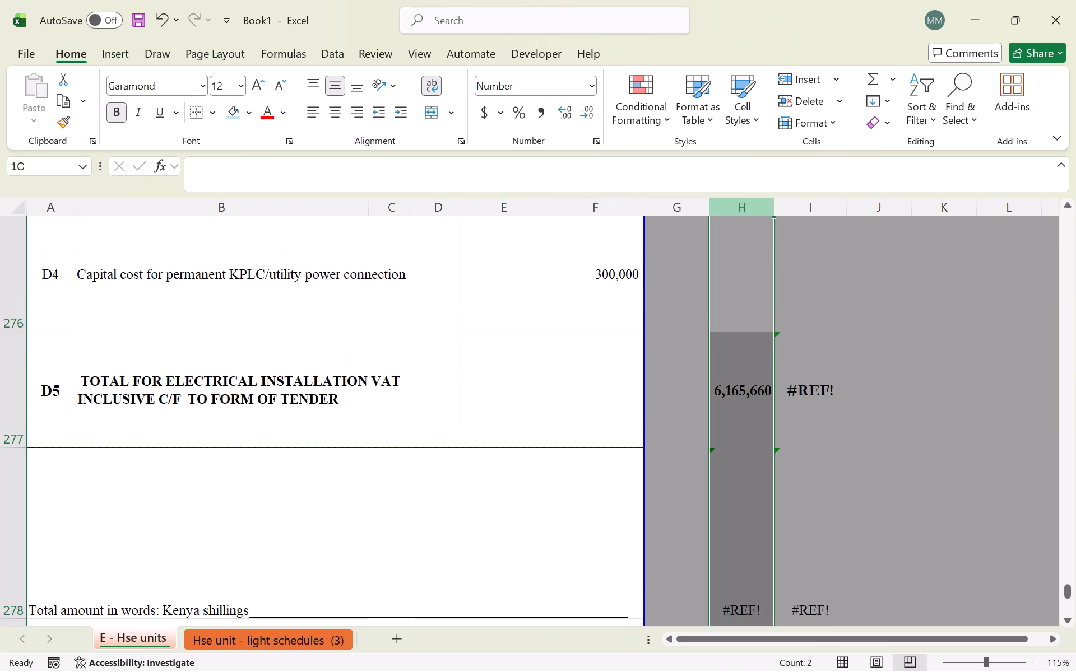
drag(753, 209, 828, 214)
key(Delete)
click(909, 428)
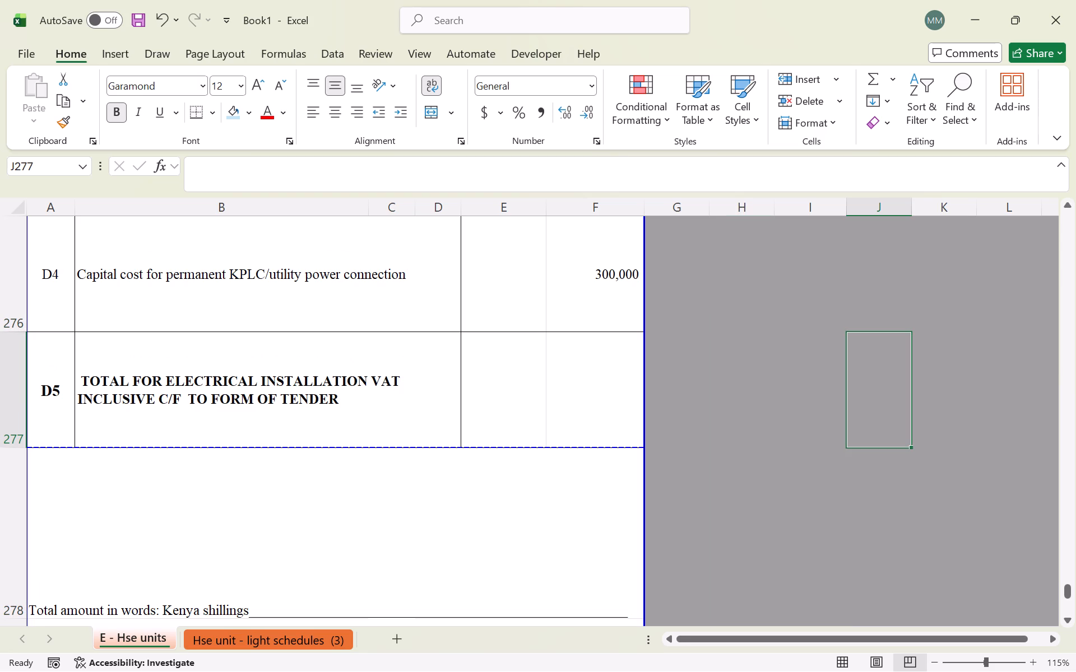
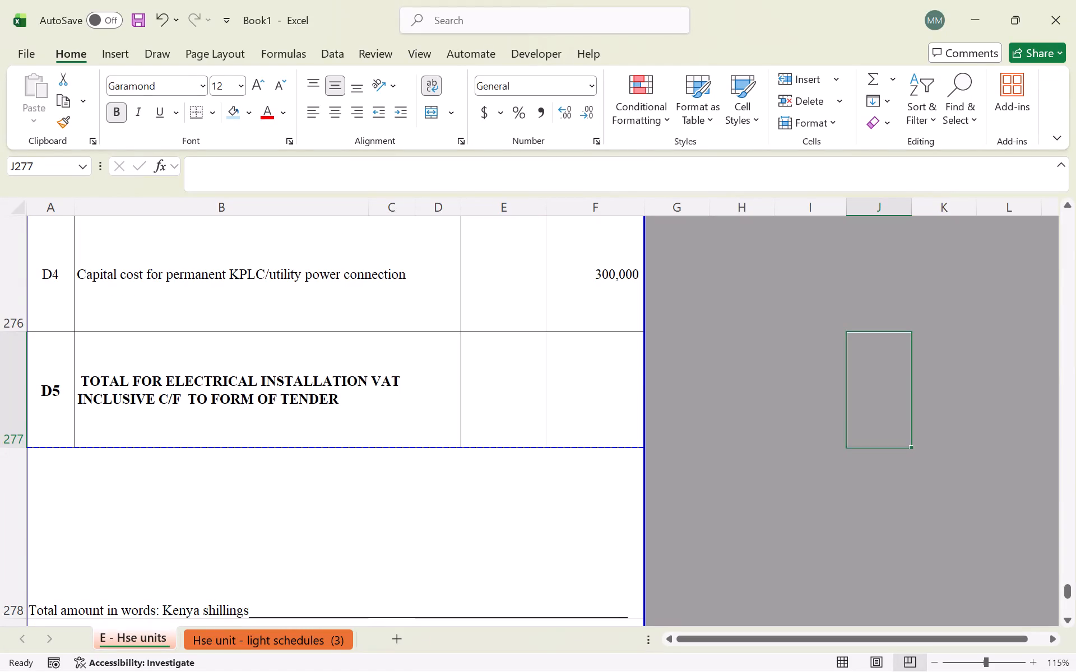
Look back up through the E - Hse units bill, checking that the rate and cost columns are blank.
scroll(468, 428, up, 10)
scroll(466, 428, up, 20)
scroll(466, 428, up, 3)
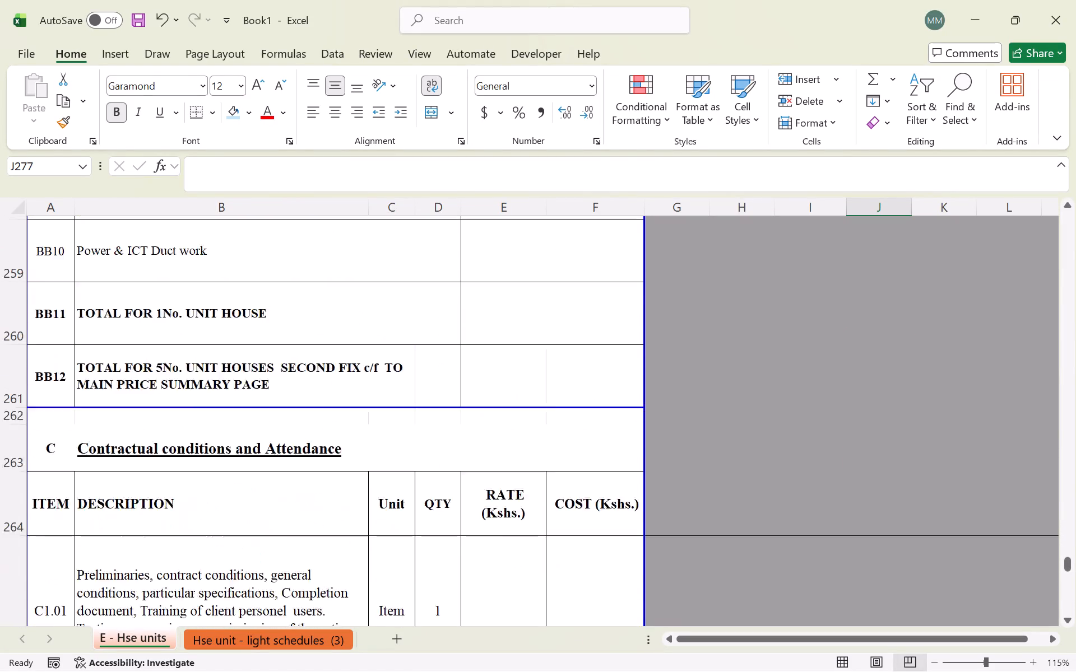
scroll(457, 427, up, 20)
scroll(457, 427, up, 18)
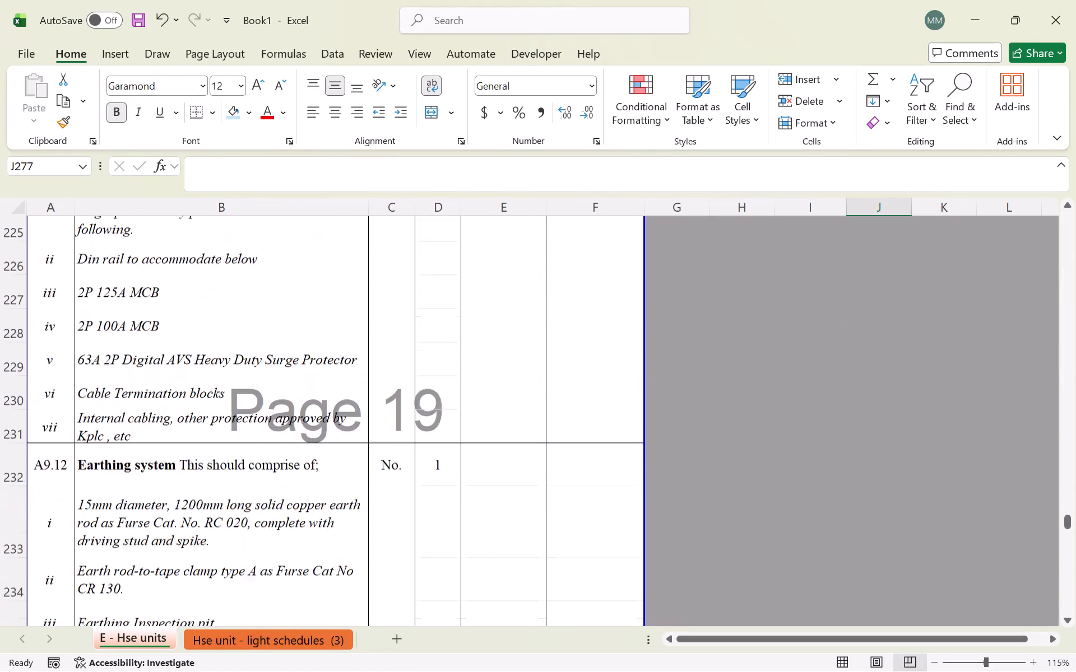
scroll(451, 438, up, 20)
scroll(451, 438, up, 7)
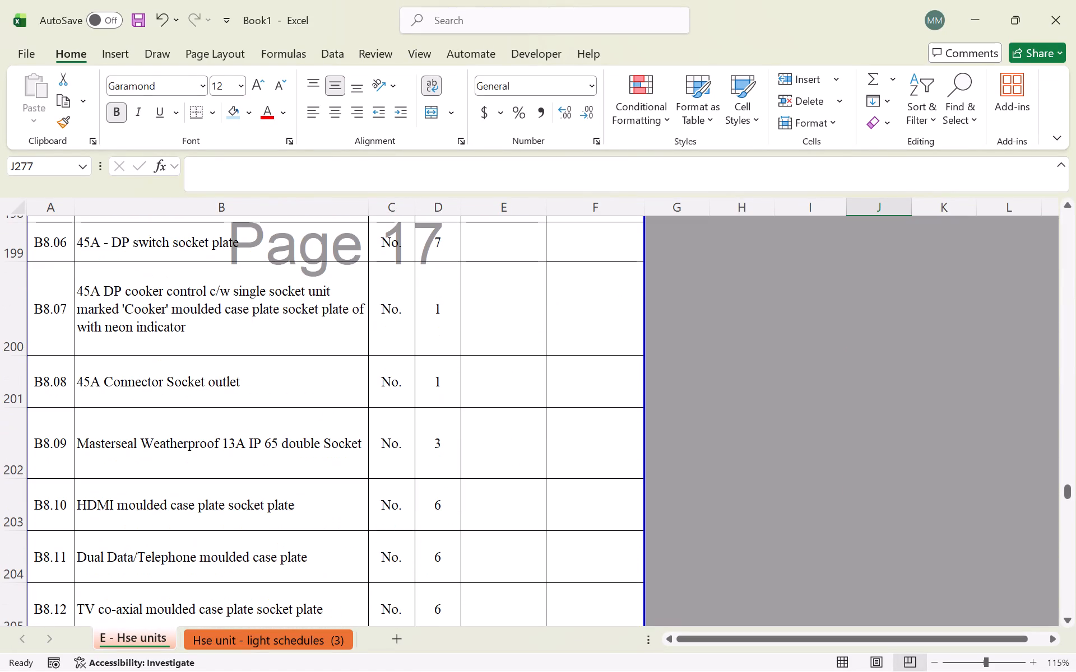
Start saving the new workbook and choose SWARA's Electrical Tender Documents subfolder PROPOSED_5_No._HOLIDAY_BUNGALOW_UNITS as its location.
key(ctrl+s)
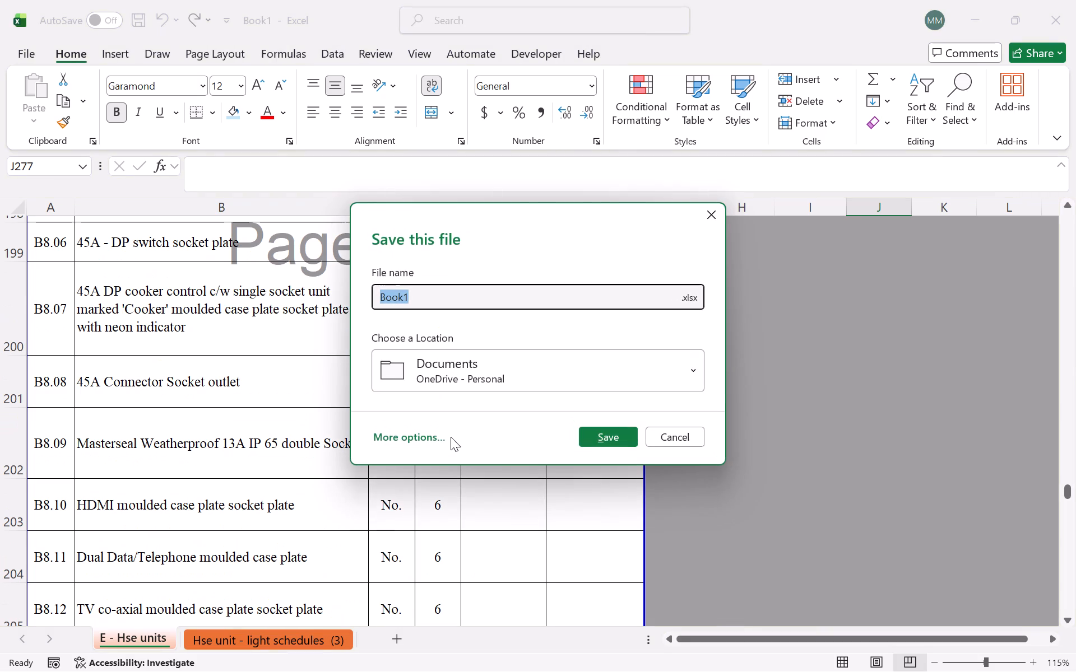
click(405, 438)
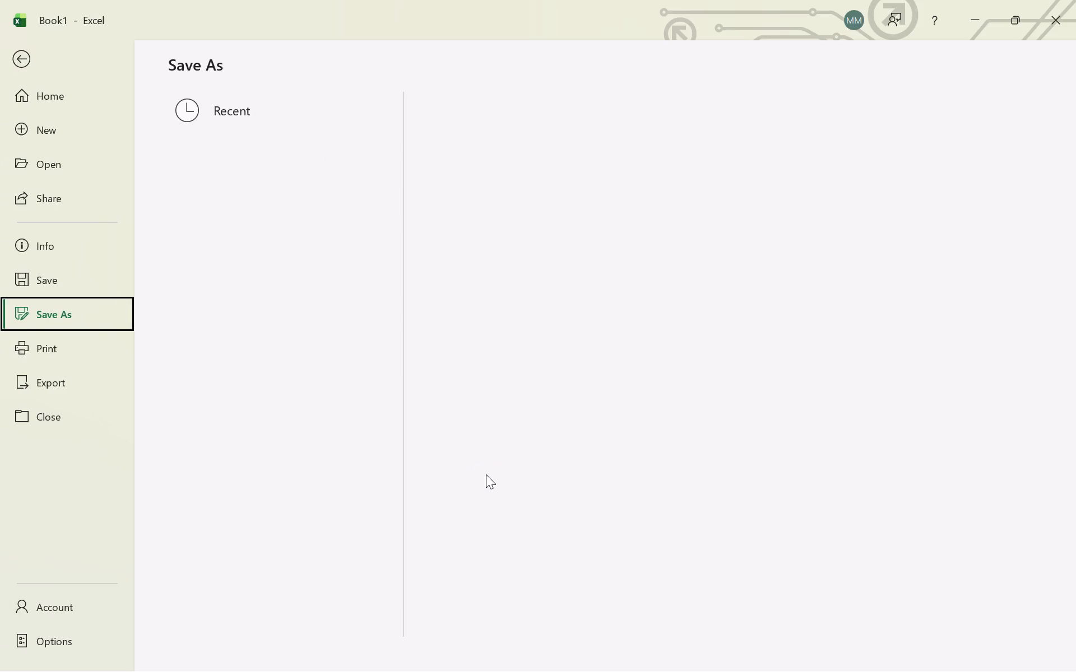
double_click(268, 332)
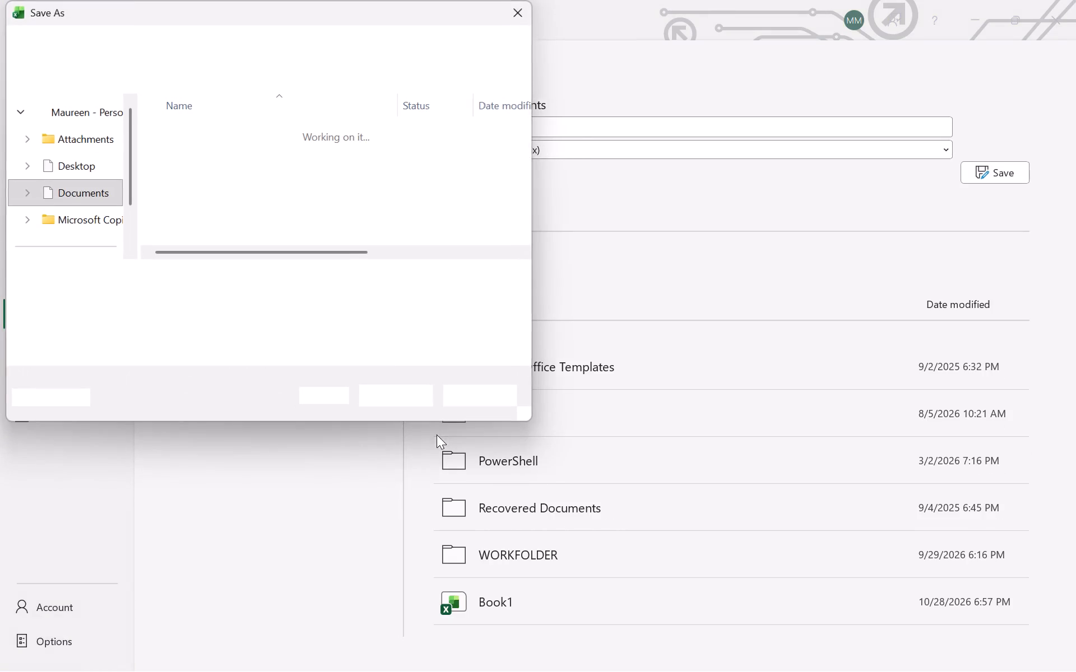
scroll(258, 190, down, 1)
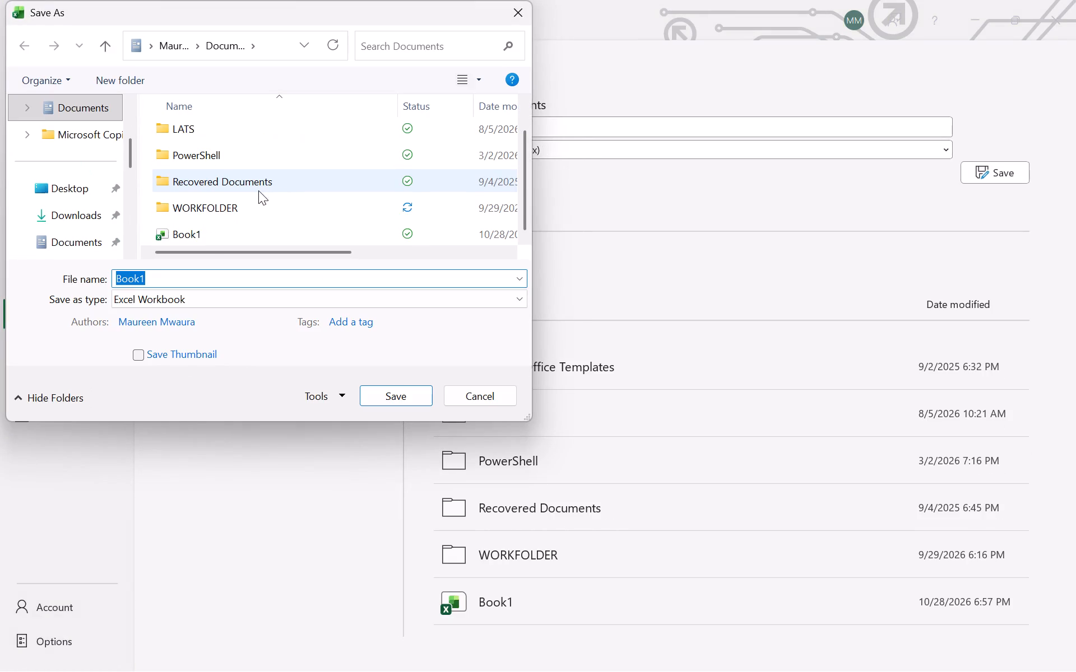
double_click(263, 206)
double_click(267, 166)
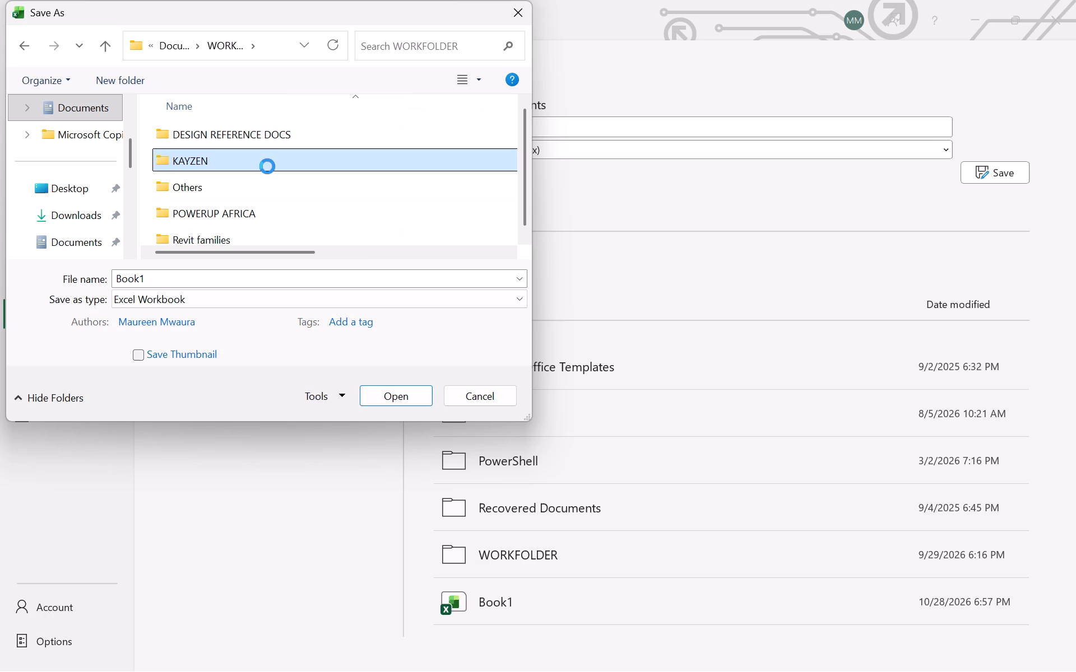
double_click(268, 166)
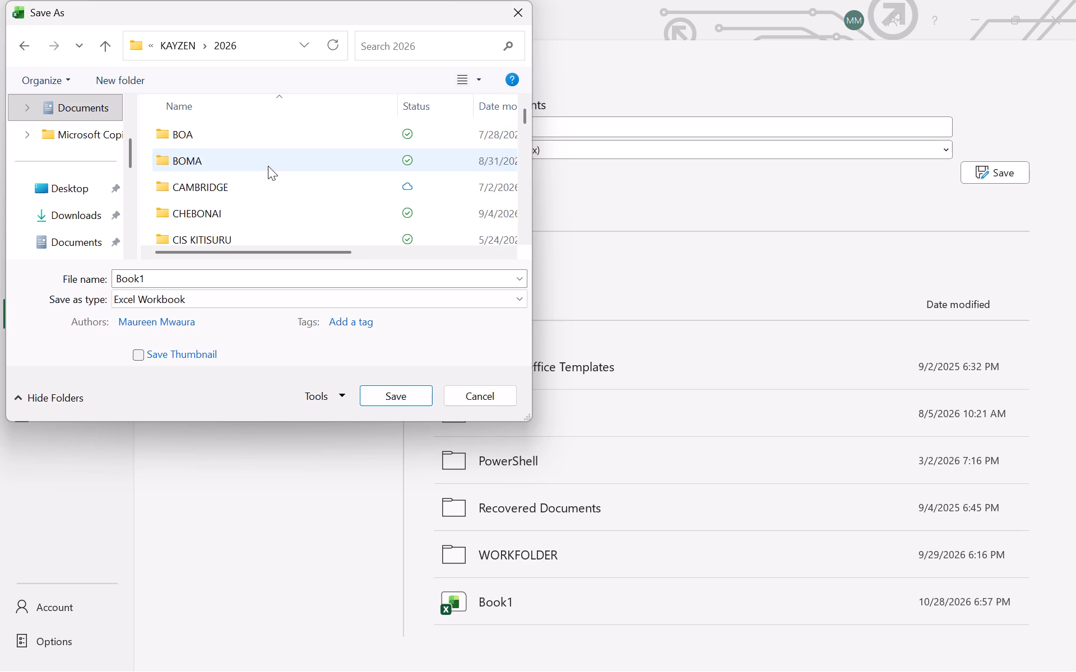
scroll(268, 166, down, 9)
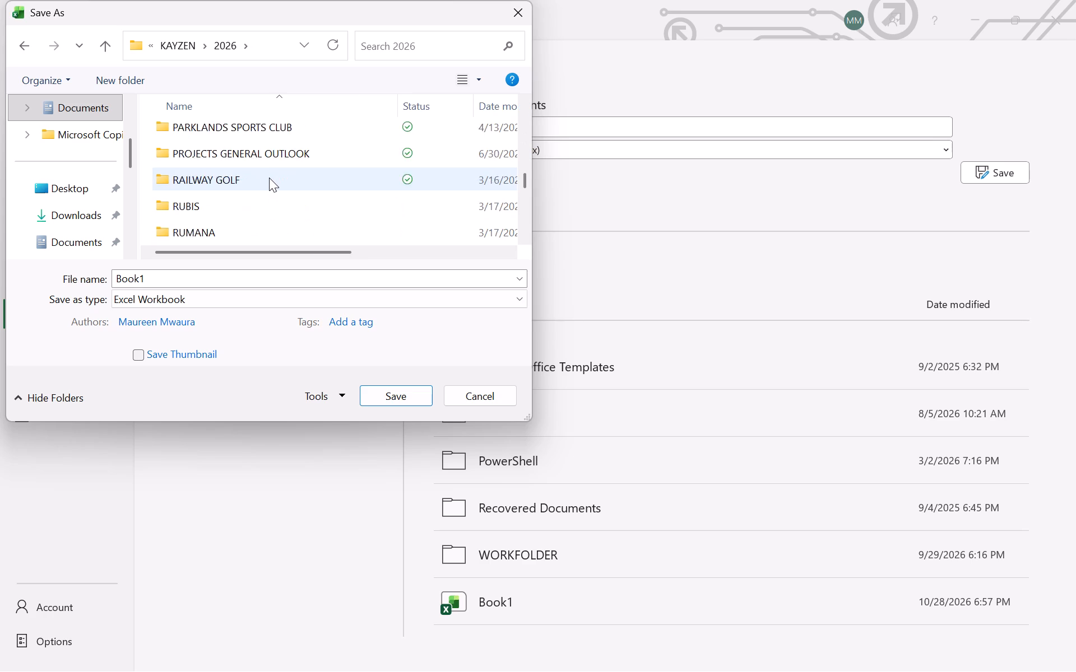
scroll(269, 178, down, 2)
double_click(276, 130)
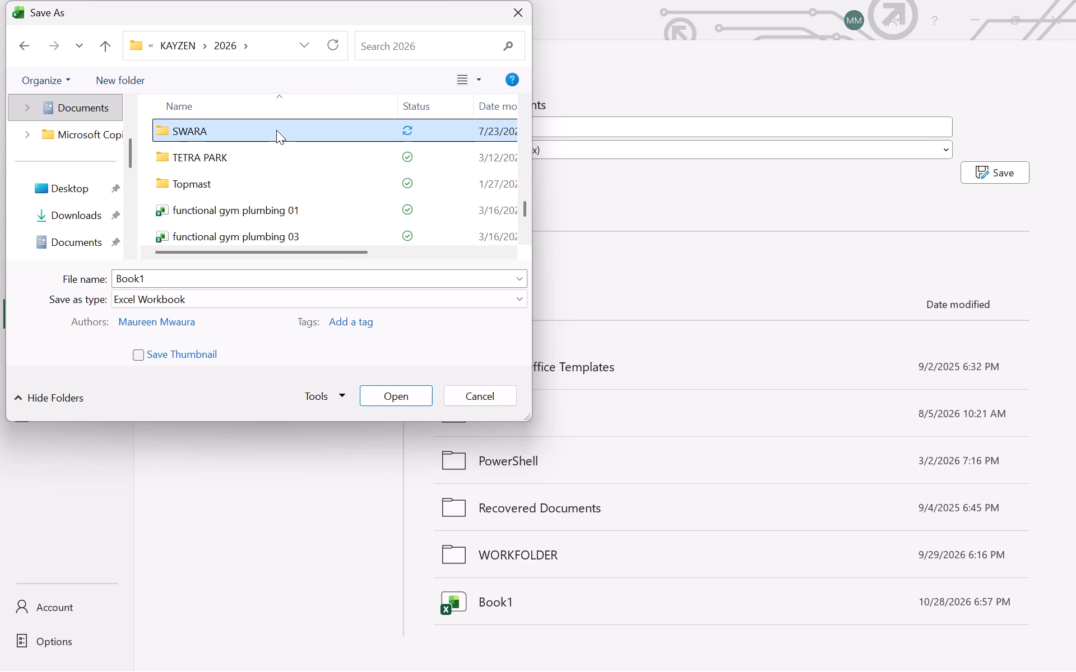
double_click(279, 155)
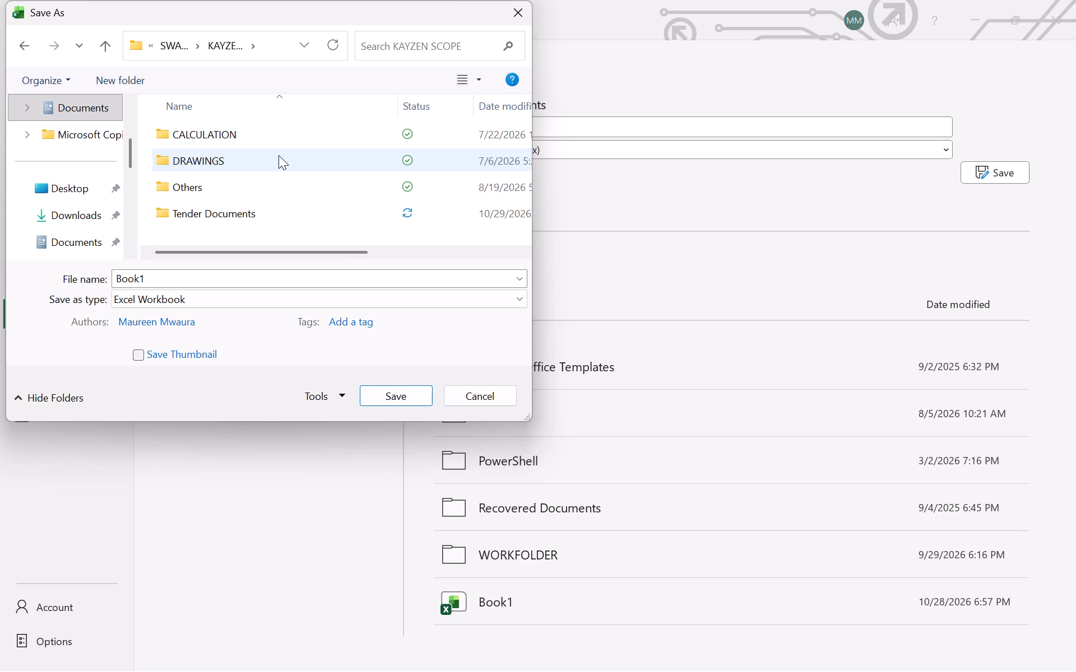
double_click(291, 213)
double_click(287, 160)
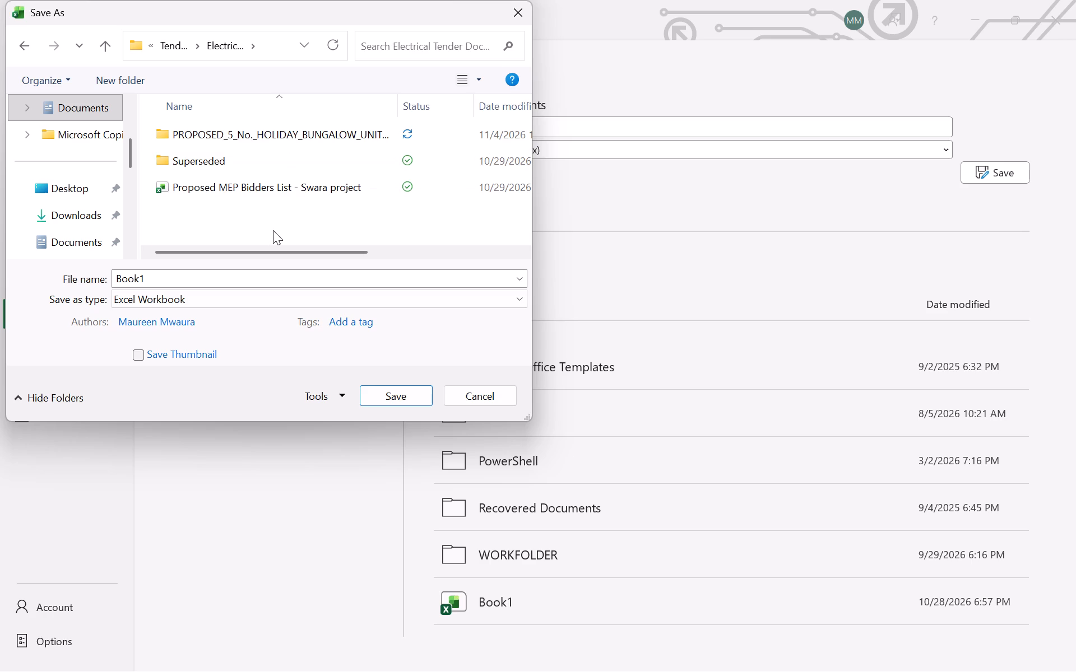
double_click(268, 139)
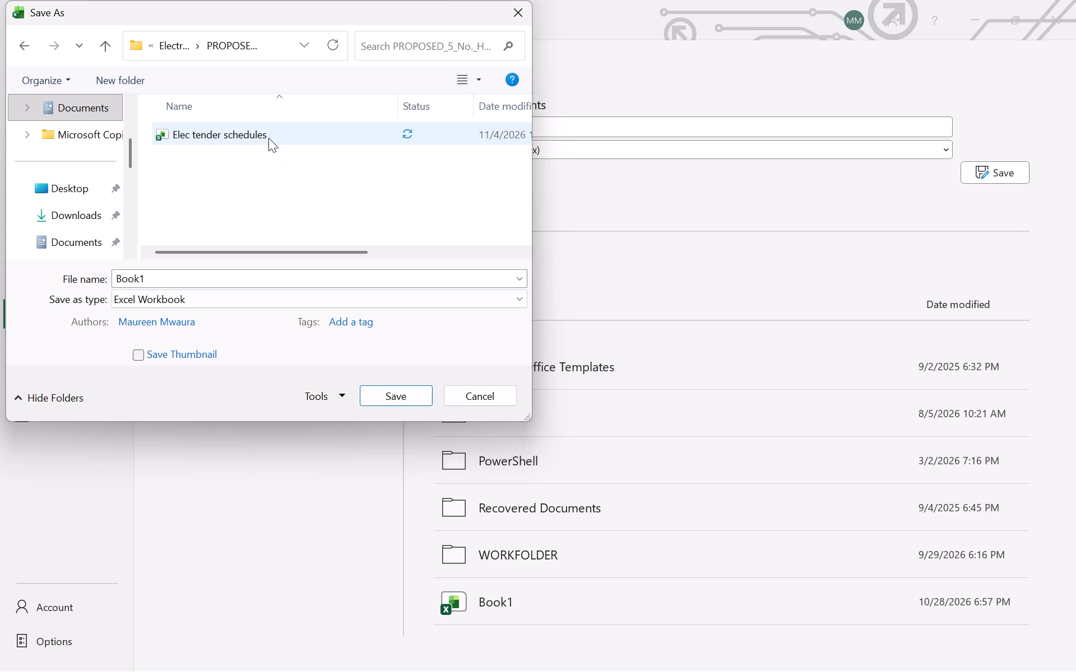
Save the workbook as "Elec tender schedules blank", basing the name on the existing Elec tender schedules file.
click(268, 138)
triple_click(245, 273)
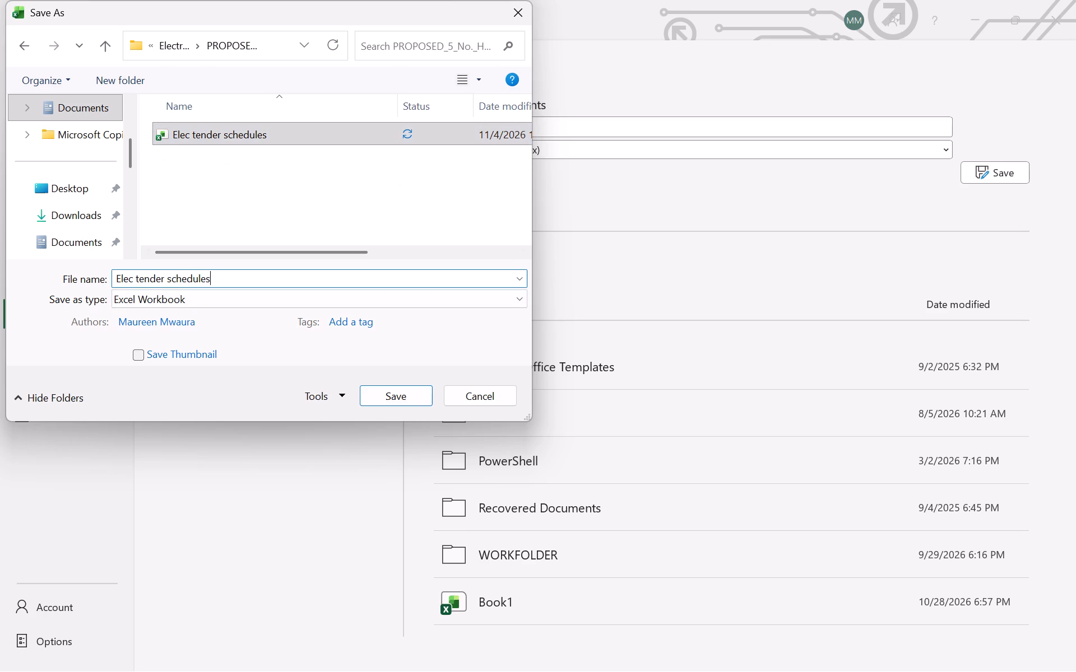
key(space)
key(b)
text(lank)
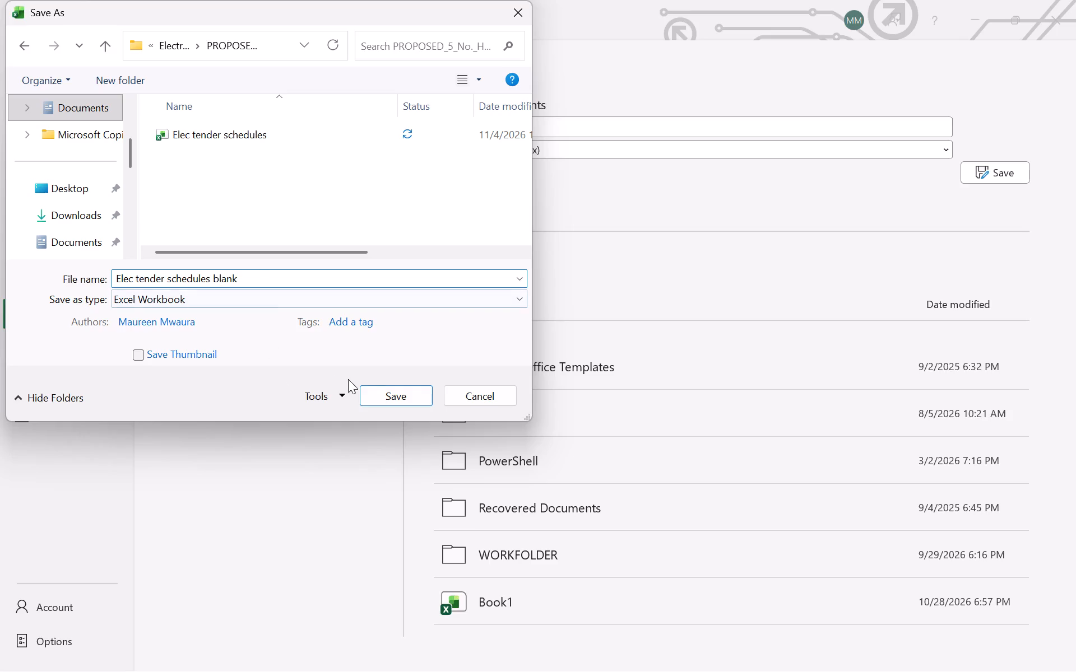
click(373, 386)
click(423, 399)
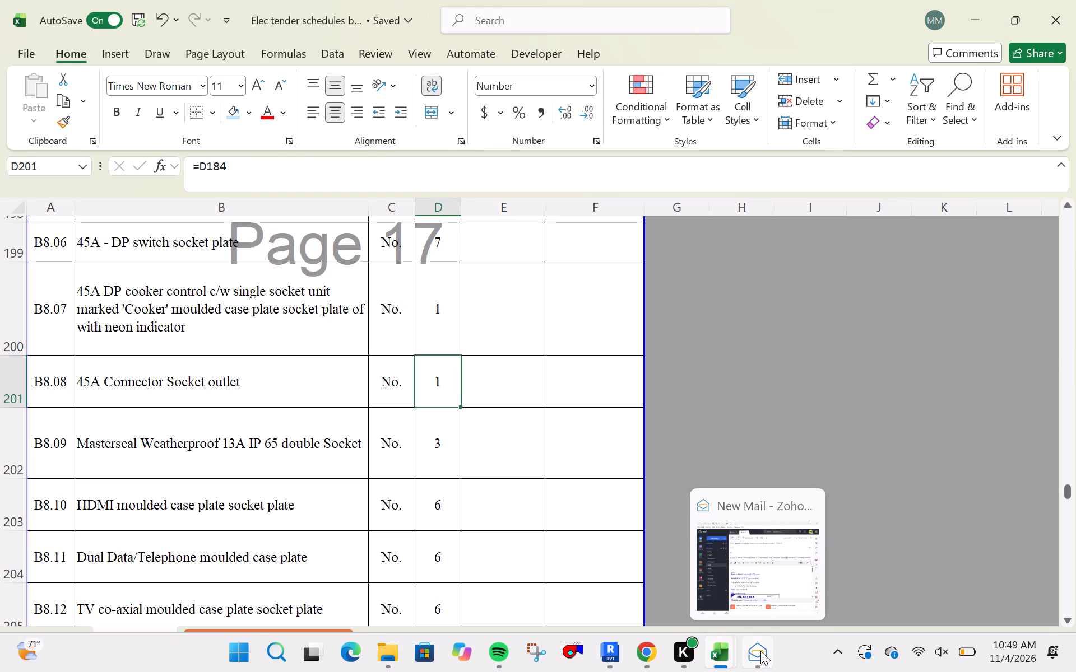
Switch to the Zoho Mail forward and browse for an attachment in SWARA's PROPOSED_5_No._HOLIDAY_BUNGALOW folder under Electrical Tender Documents.
click(760, 651)
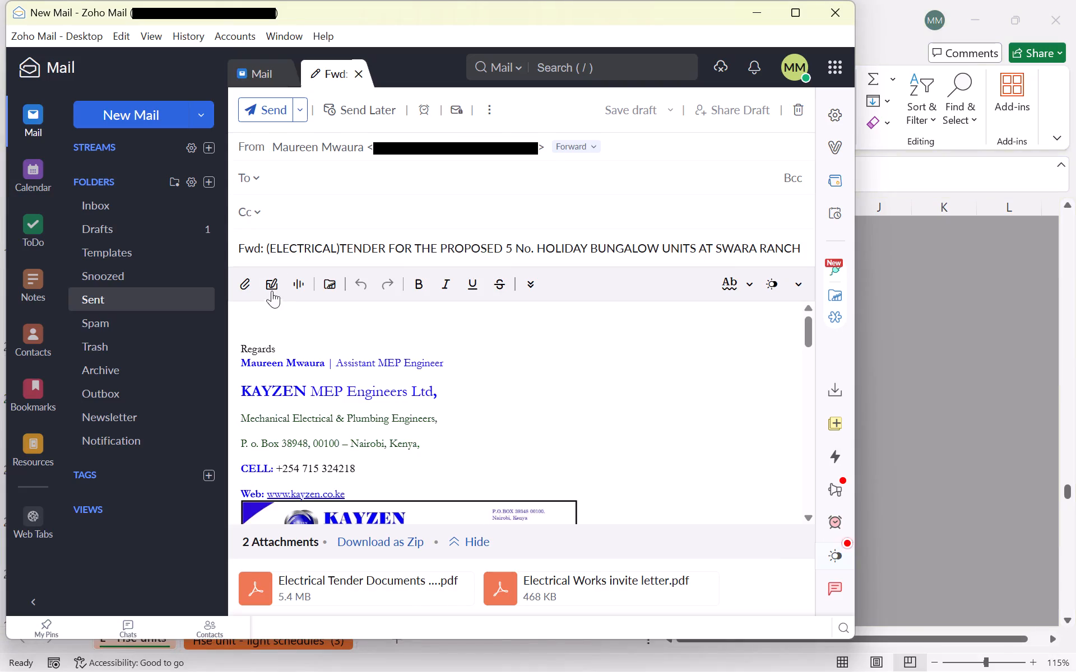
click(251, 284)
click(455, 391)
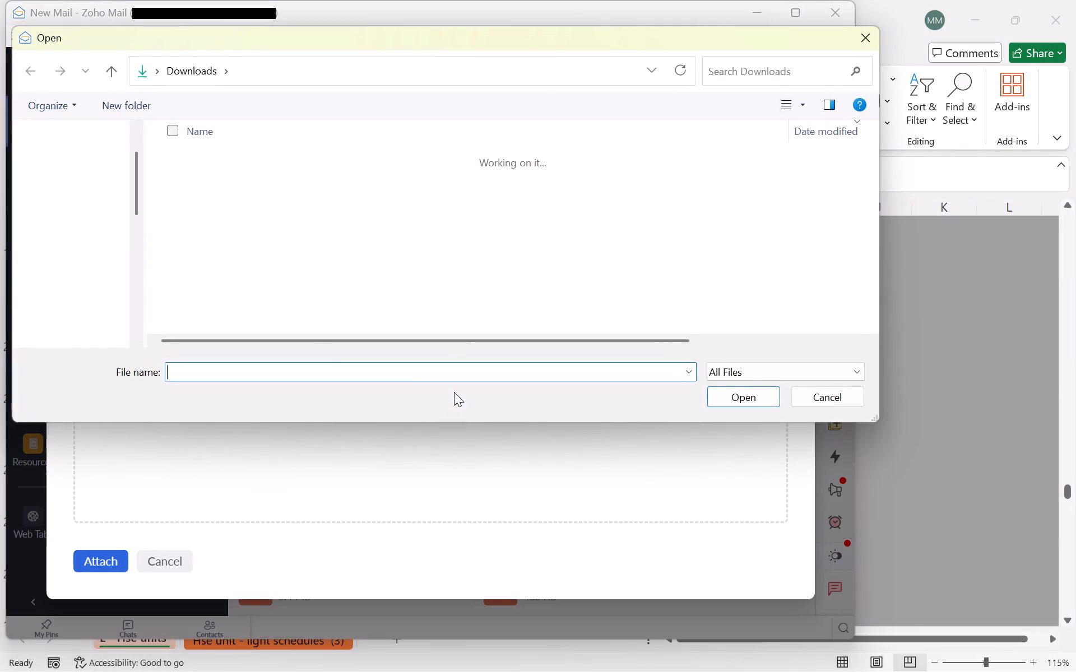
click(73, 205)
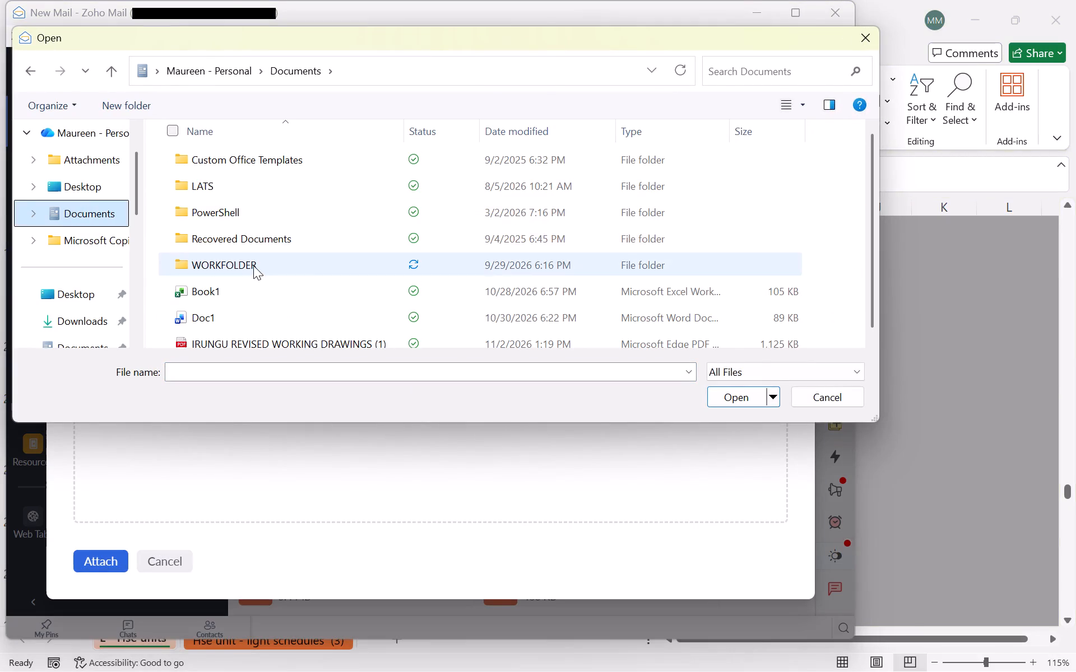
double_click(253, 265)
double_click(263, 191)
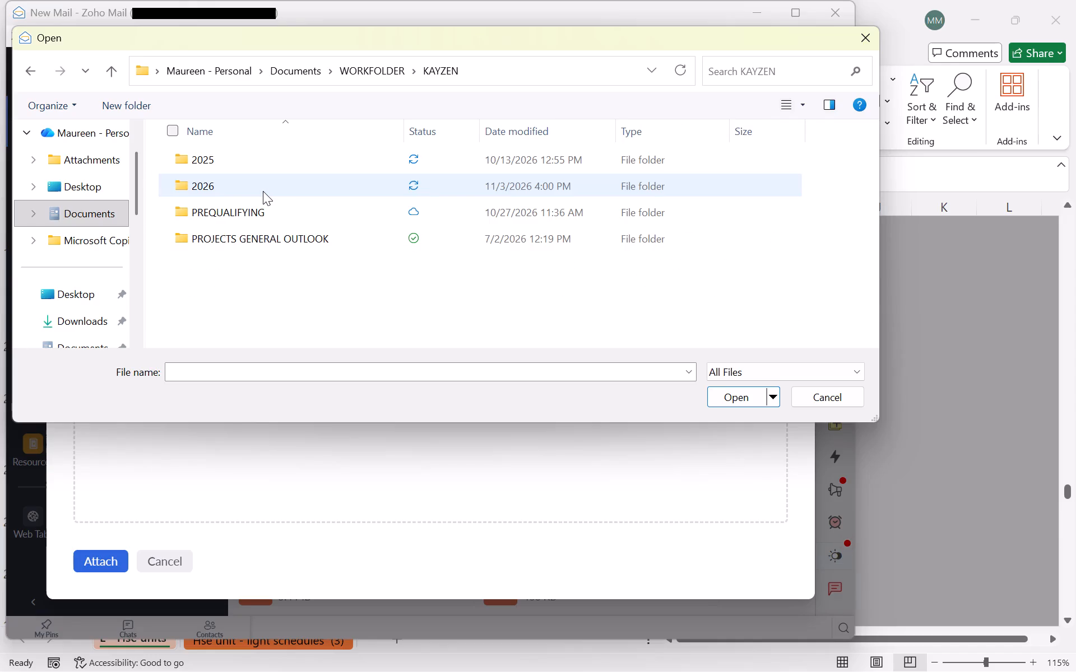
double_click(263, 189)
scroll(269, 285, down, 3)
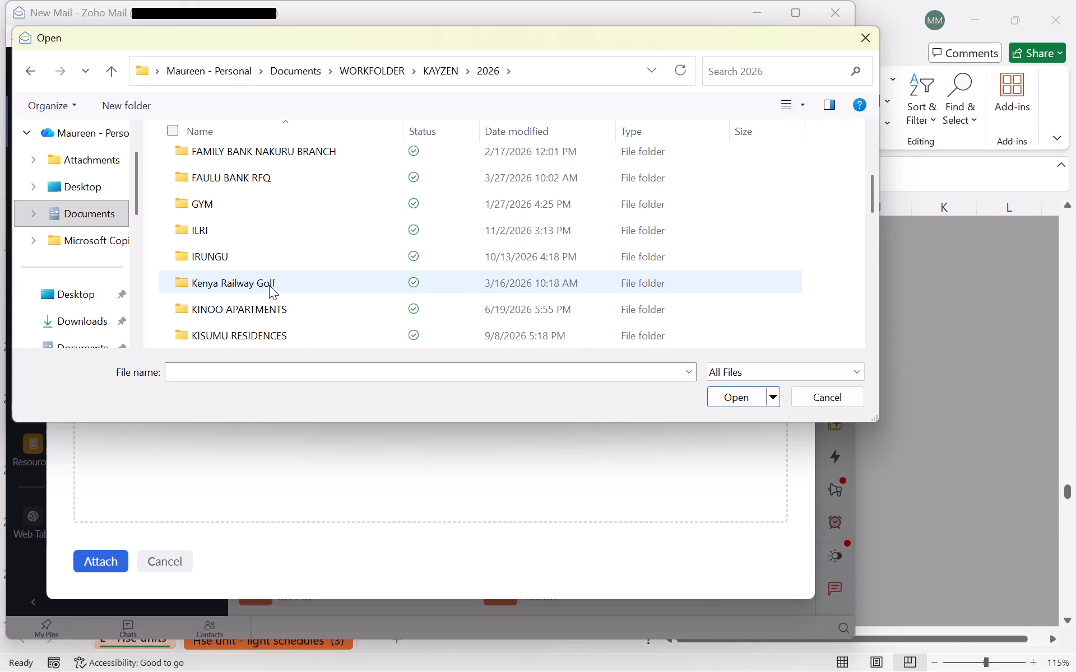
scroll(270, 289, down, 6)
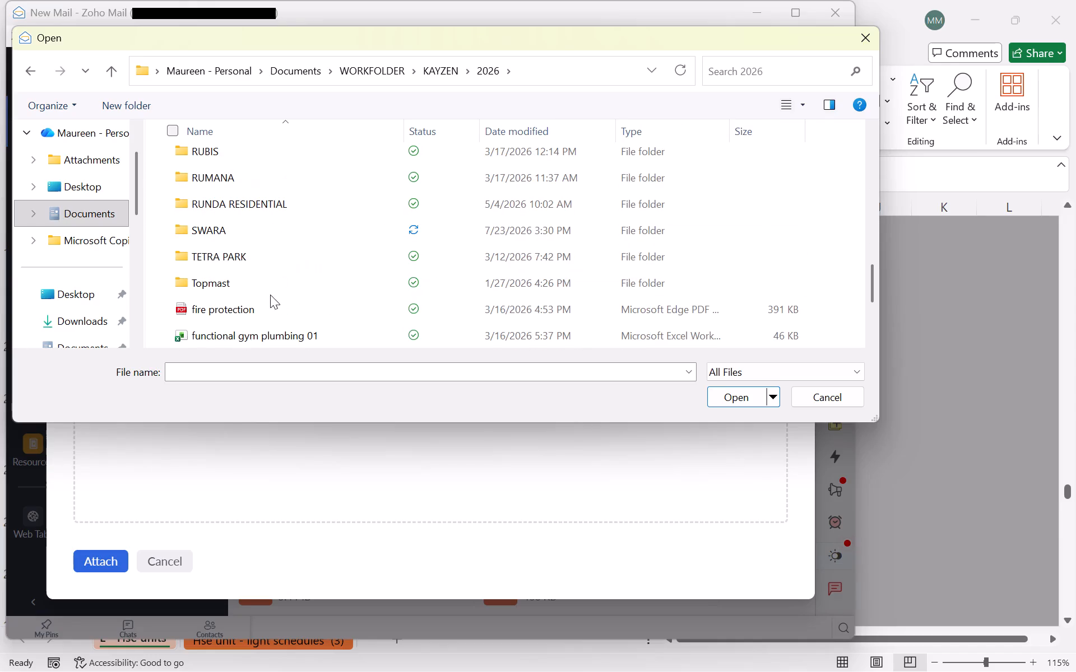
double_click(275, 231)
double_click(273, 182)
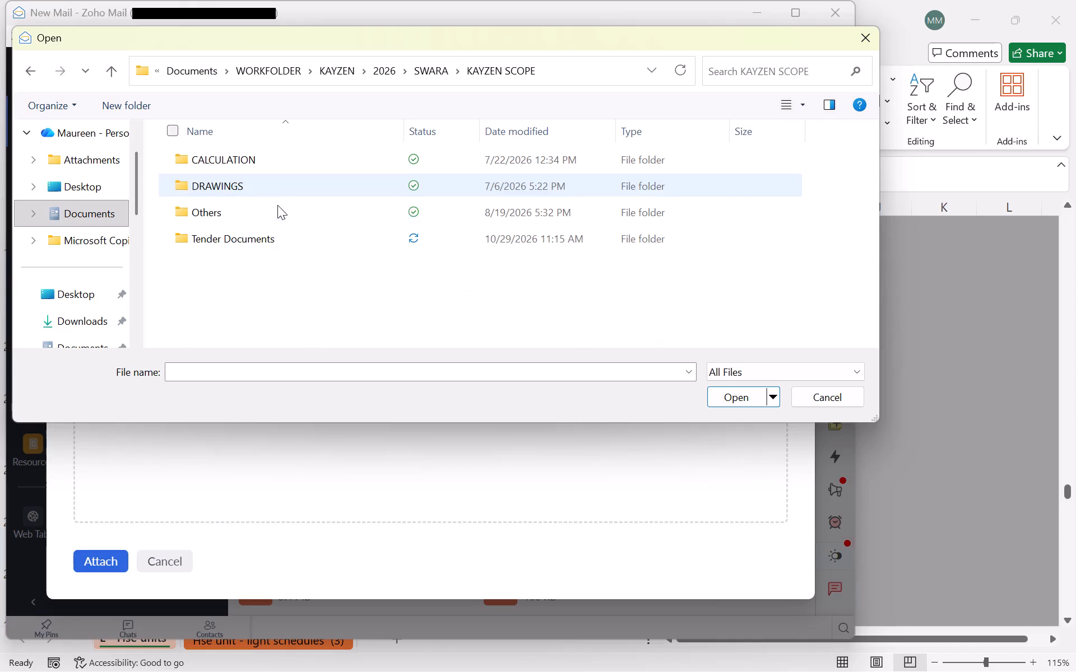
click(279, 226)
double_click(282, 240)
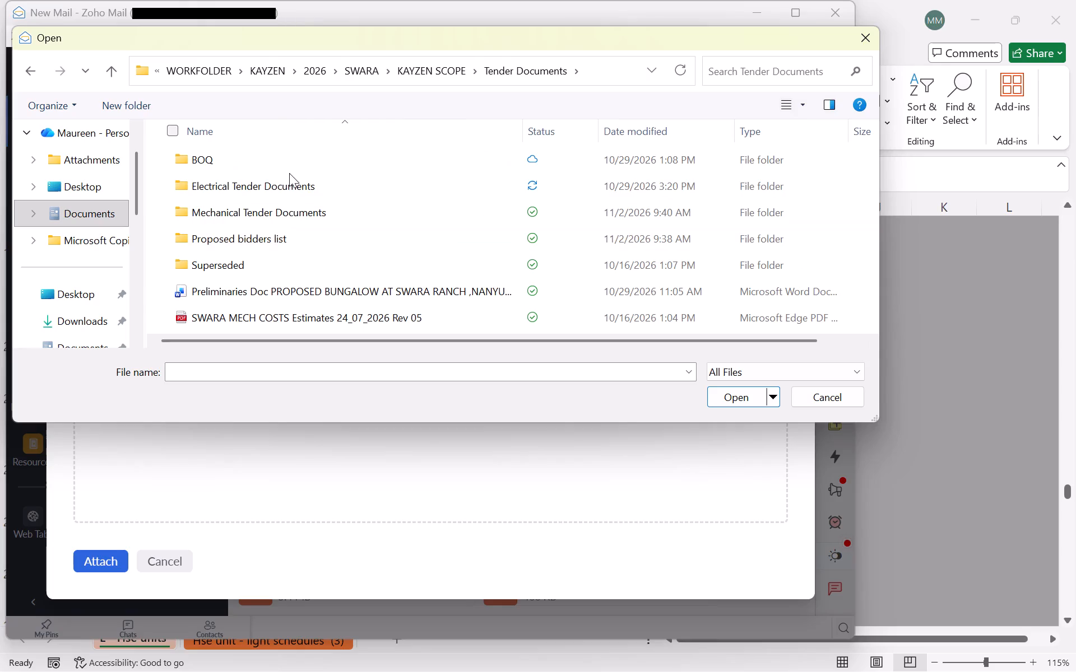
double_click(298, 187)
click(305, 160)
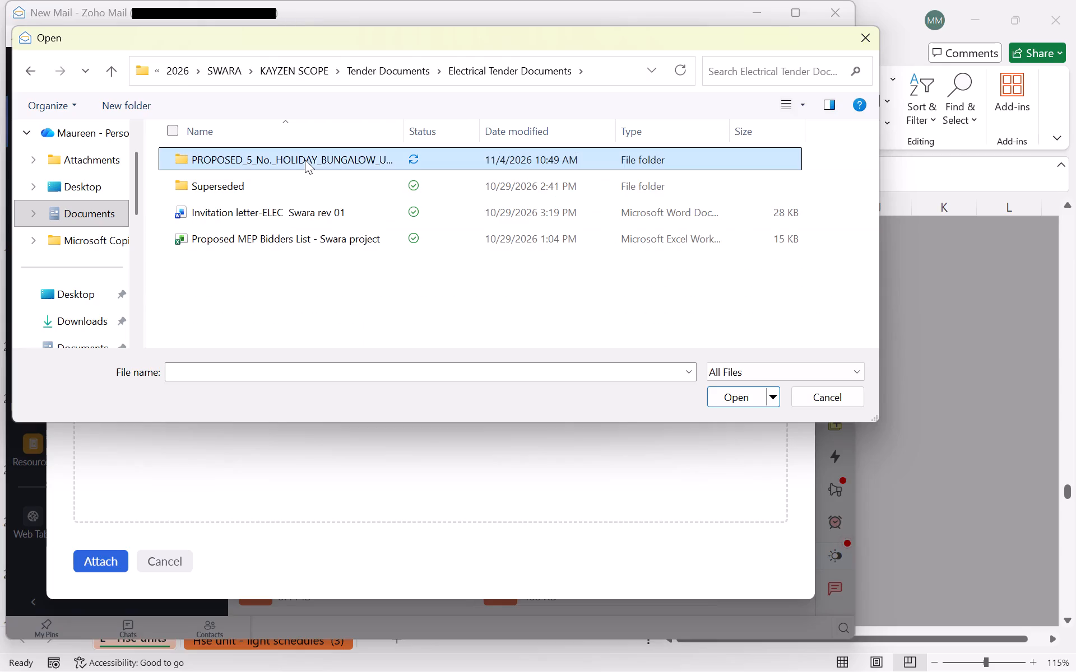
click(305, 160)
Attach the Elec tender schedules blank workbook to the forwarded email, closing it in Excel so it can be uploaded.
click(305, 160)
click(712, 391)
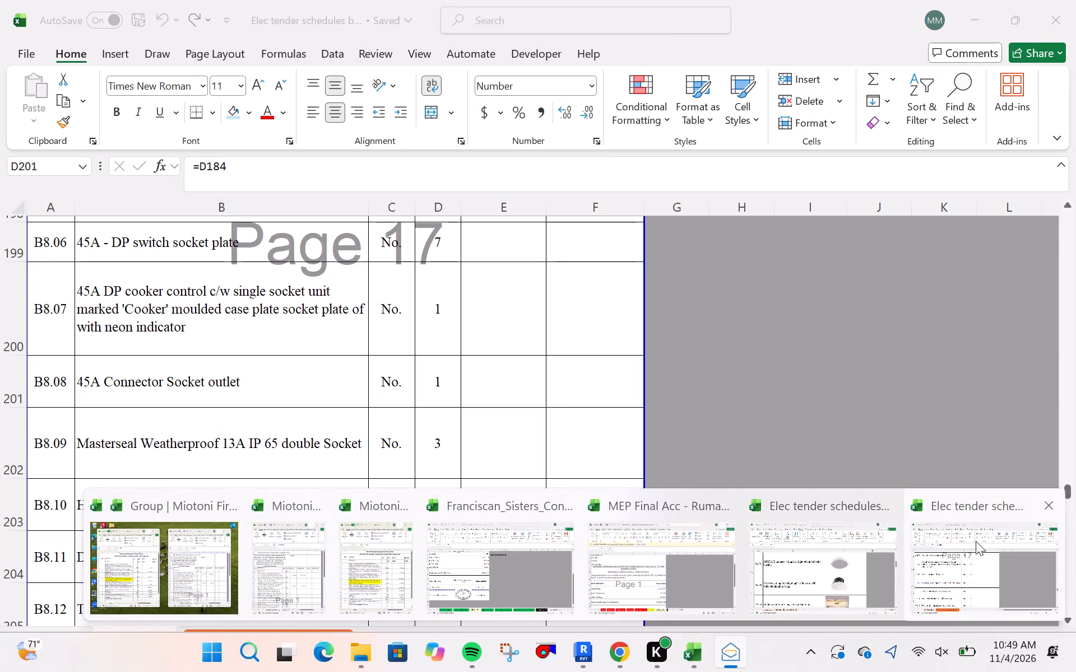
click(1045, 507)
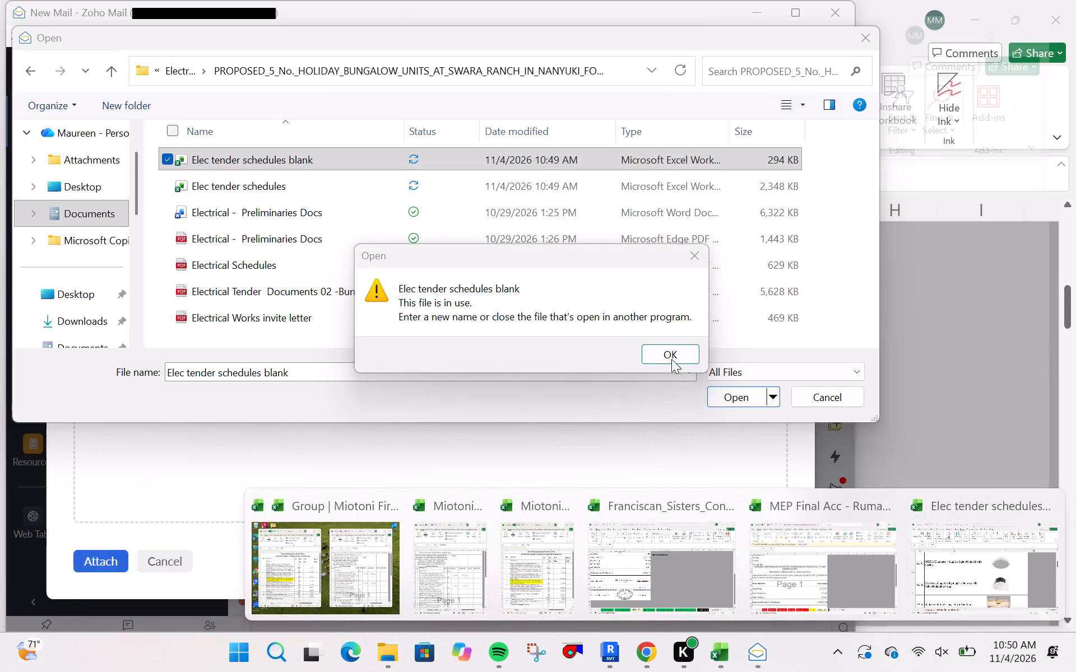
click(648, 354)
click(724, 395)
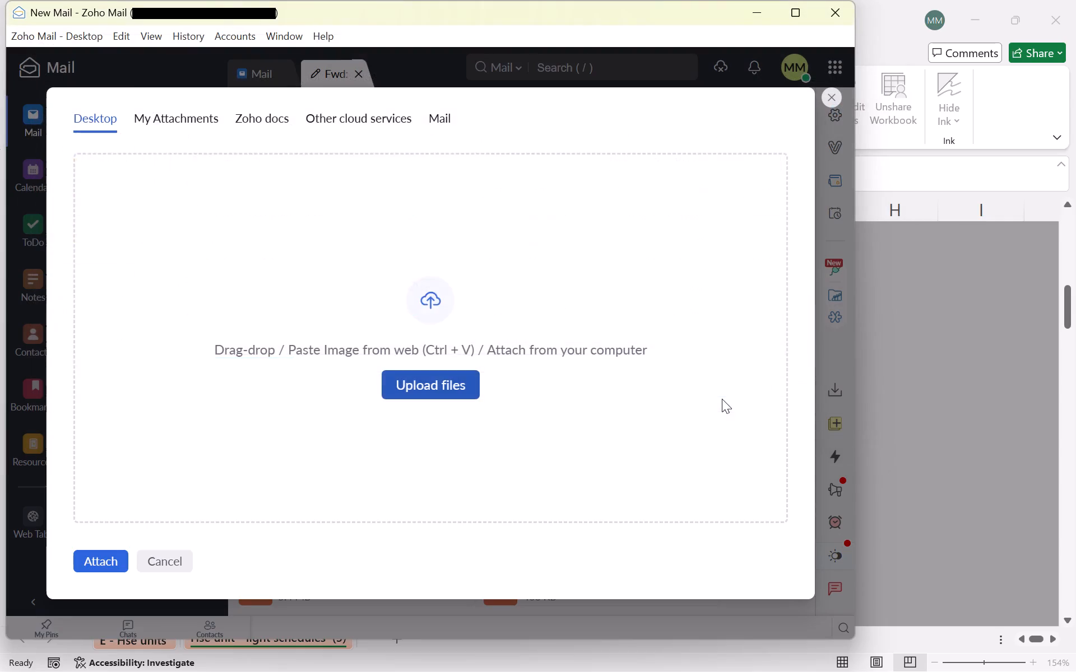
click(104, 557)
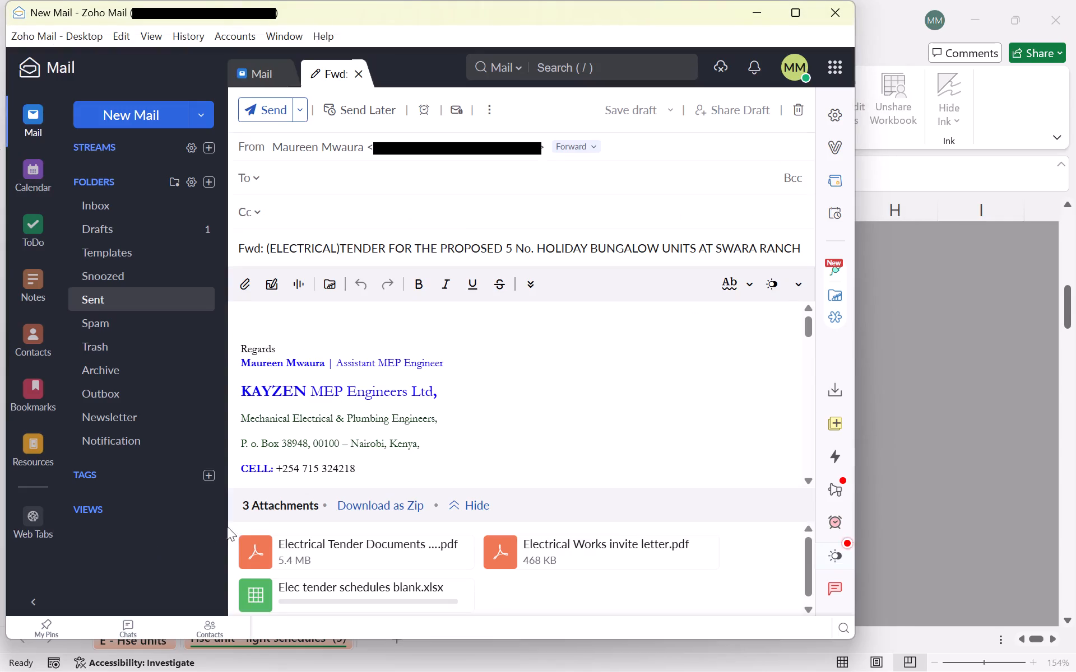
Read through the forwarded message and its tender invitation, including the submission instructions and required bid documents.
scroll(392, 423, up, 9)
scroll(407, 390, down, 6)
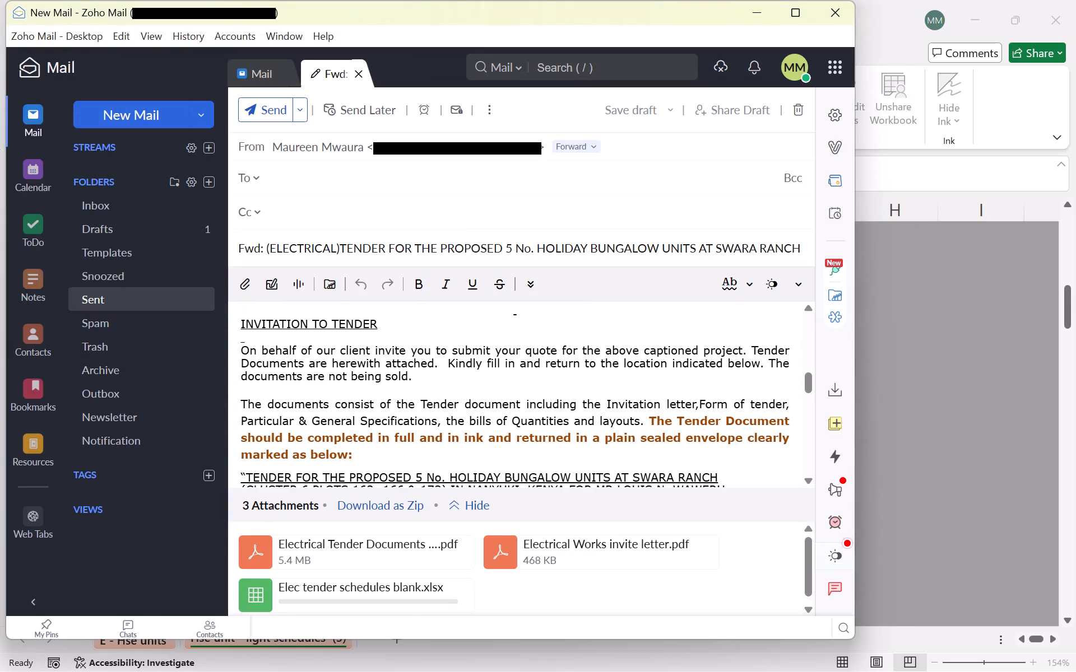
scroll(439, 410, up, 4)
scroll(439, 410, down, 2)
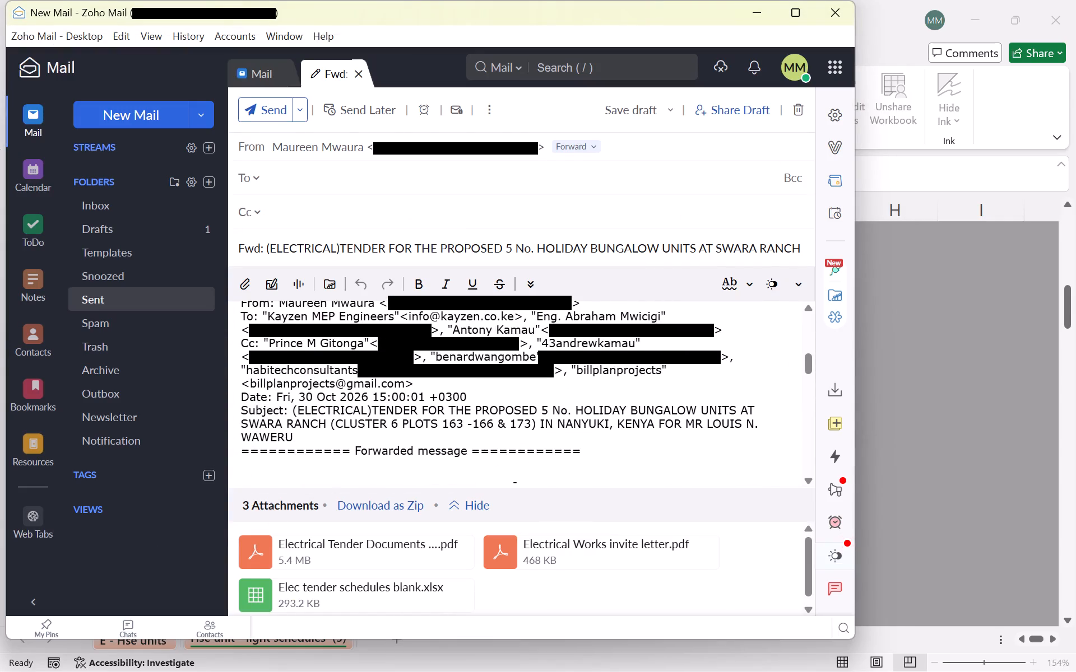
scroll(447, 413, down, 2)
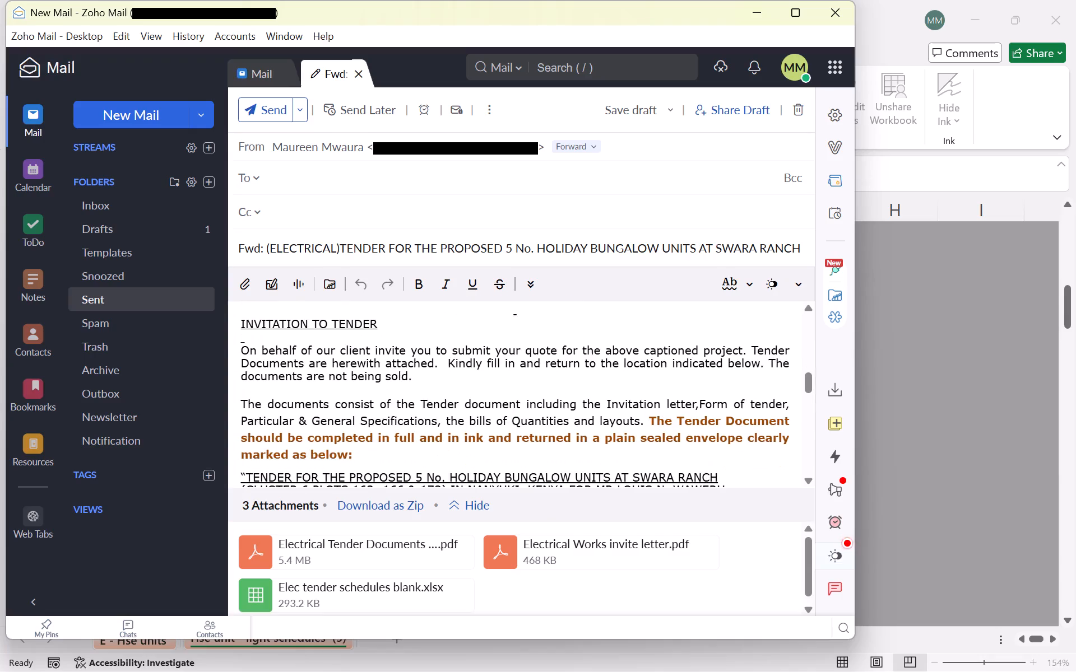
scroll(447, 413, down, 14)
scroll(447, 413, up, 5)
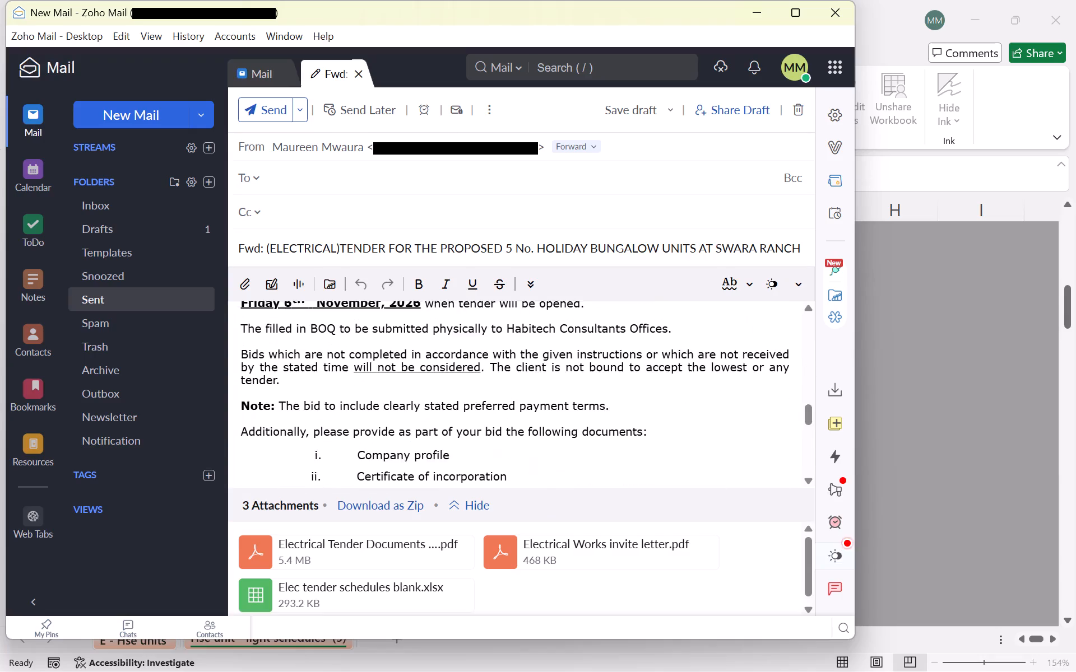
scroll(447, 413, up, 14)
Start the forwarded email's body above the signature with the greeting "Good Morning Edwine," on its own line.
click(277, 325)
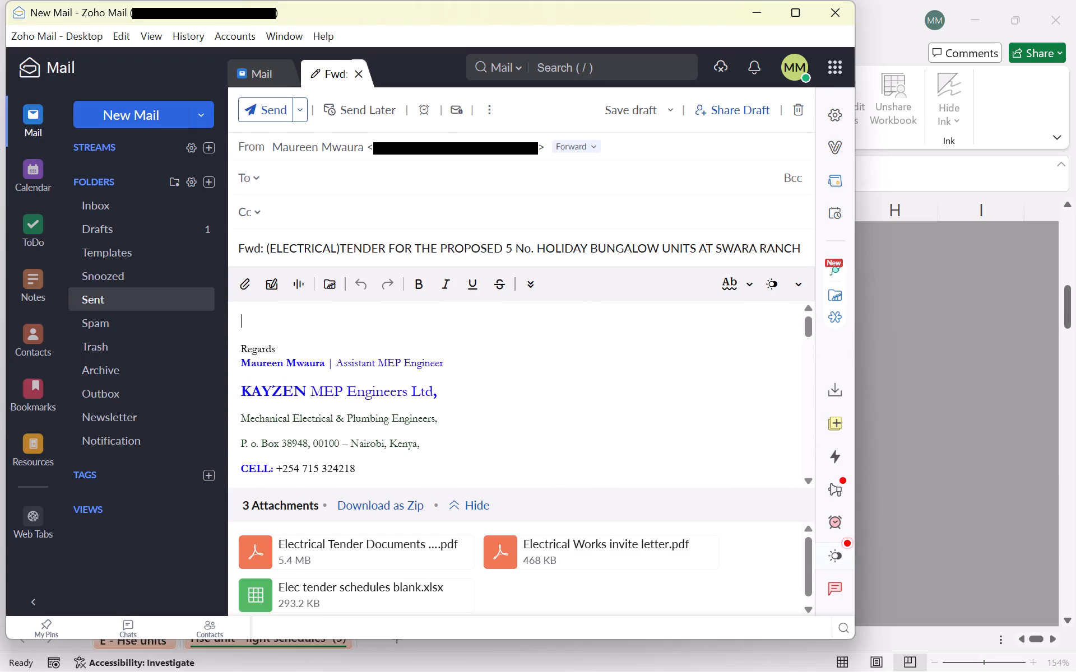
key(g)
text(ood)
key(space)
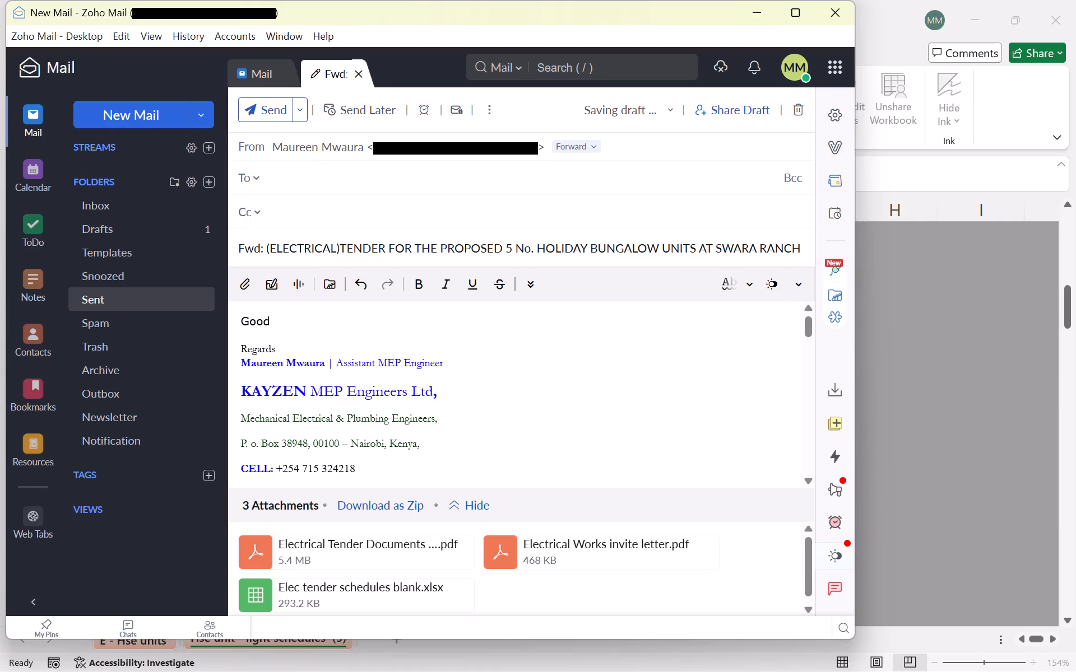
key(o)
text(rnin)
text(g,)
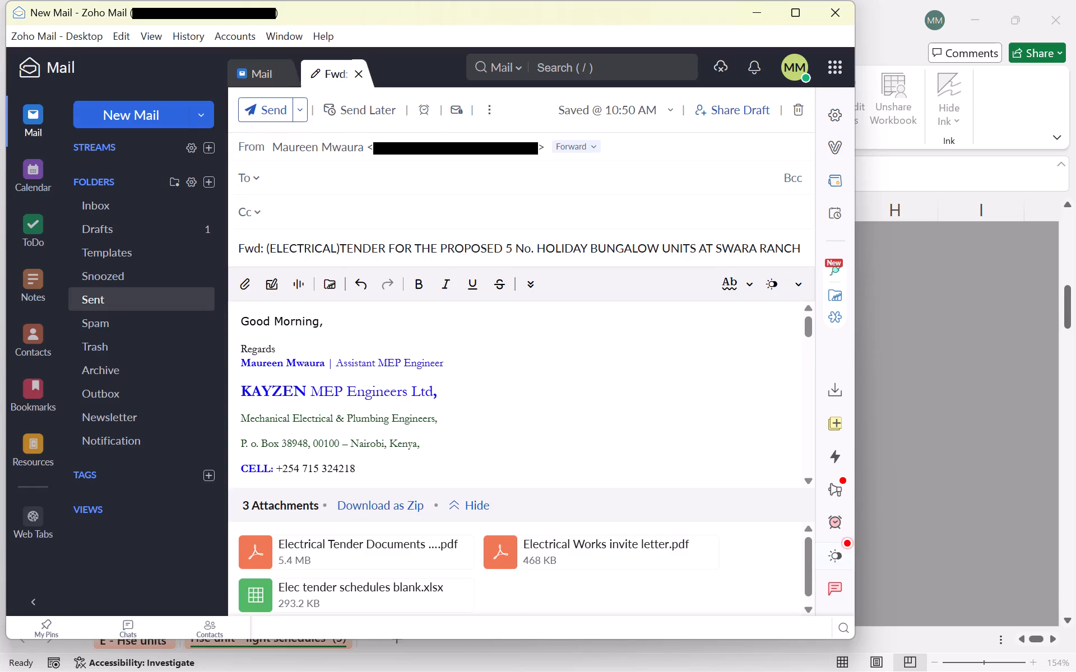
key(Return)
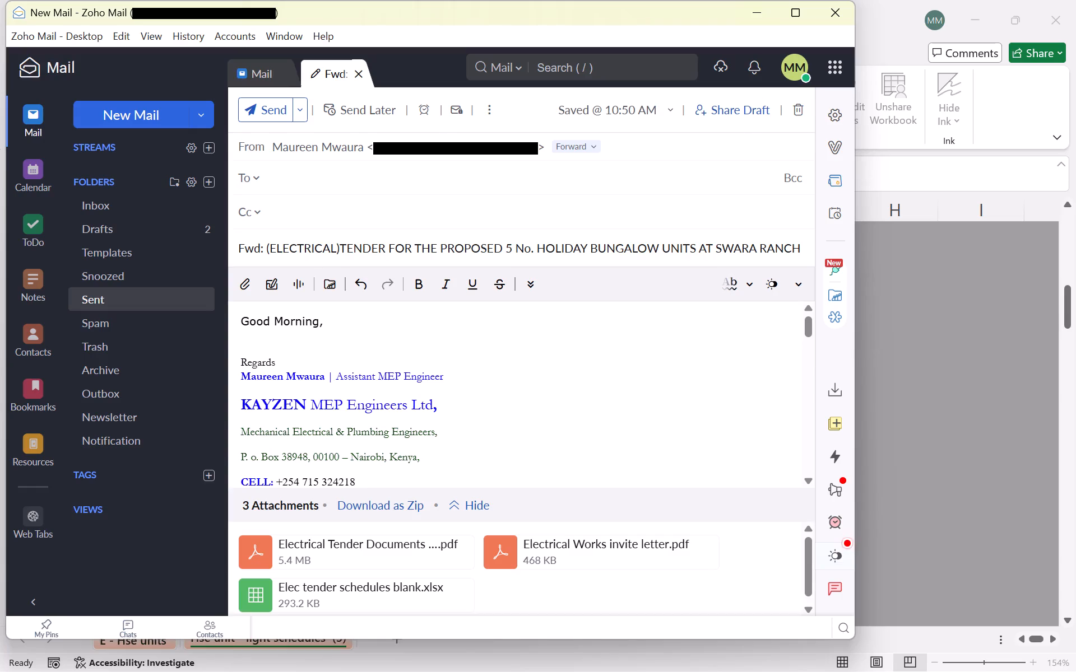
key(BackSpace)
key(BackSpace)
key(e)
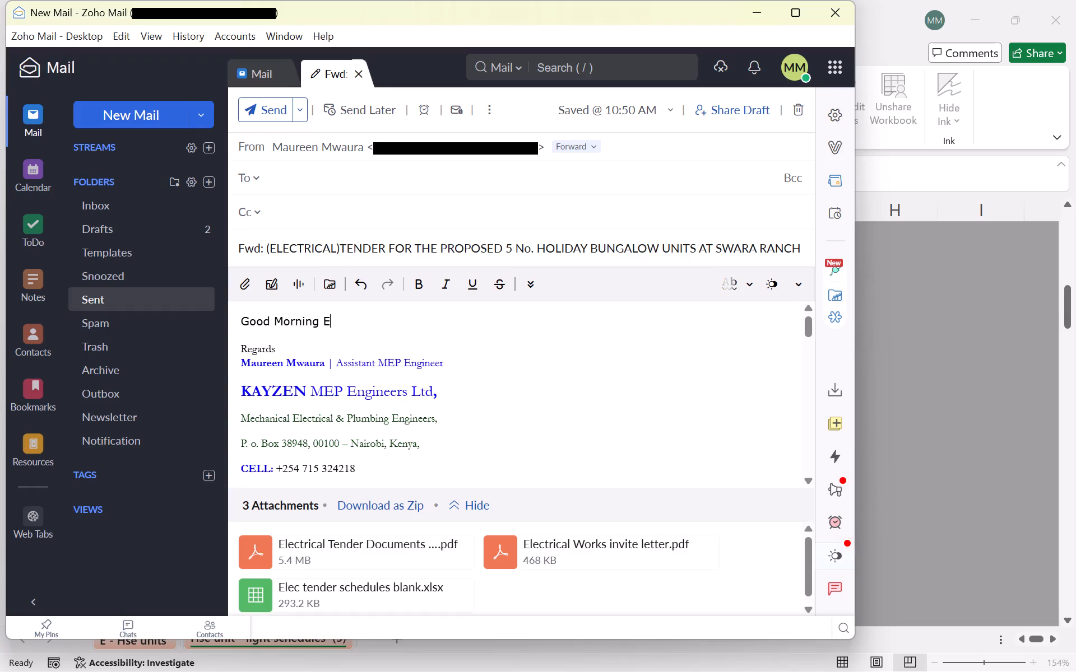
key(d)
text(wine)
key(comma)
key(Return)
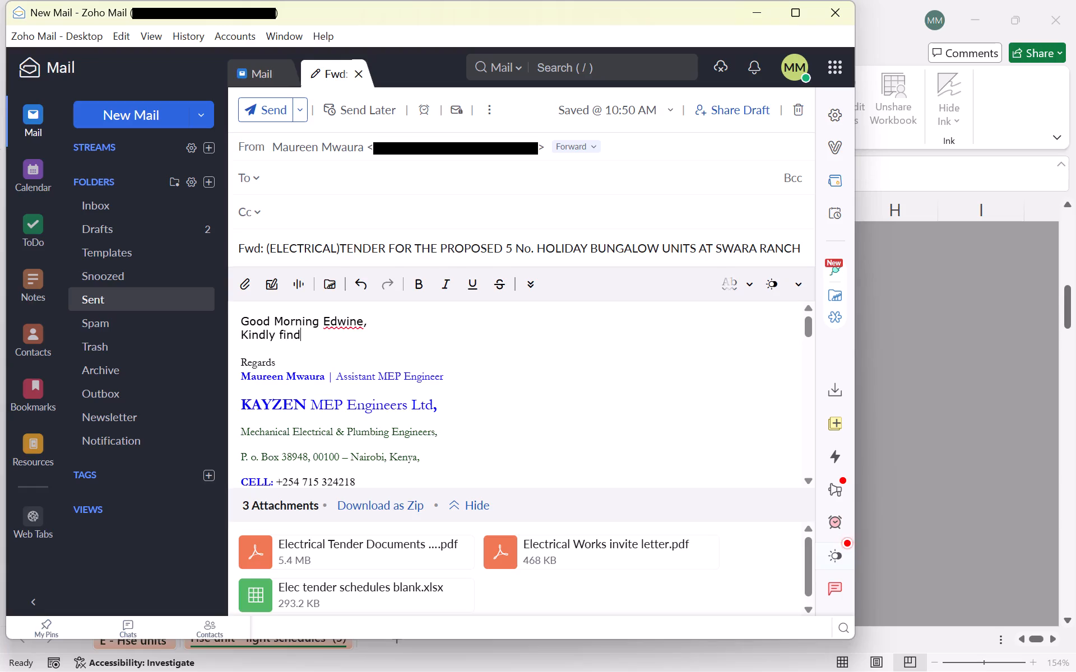
Write the covering line "Kindly find attached documents for your reference." below the greeting.
text(tt)
key(a)
key(a)
key(BackSpace)
text(ched)
key(space)
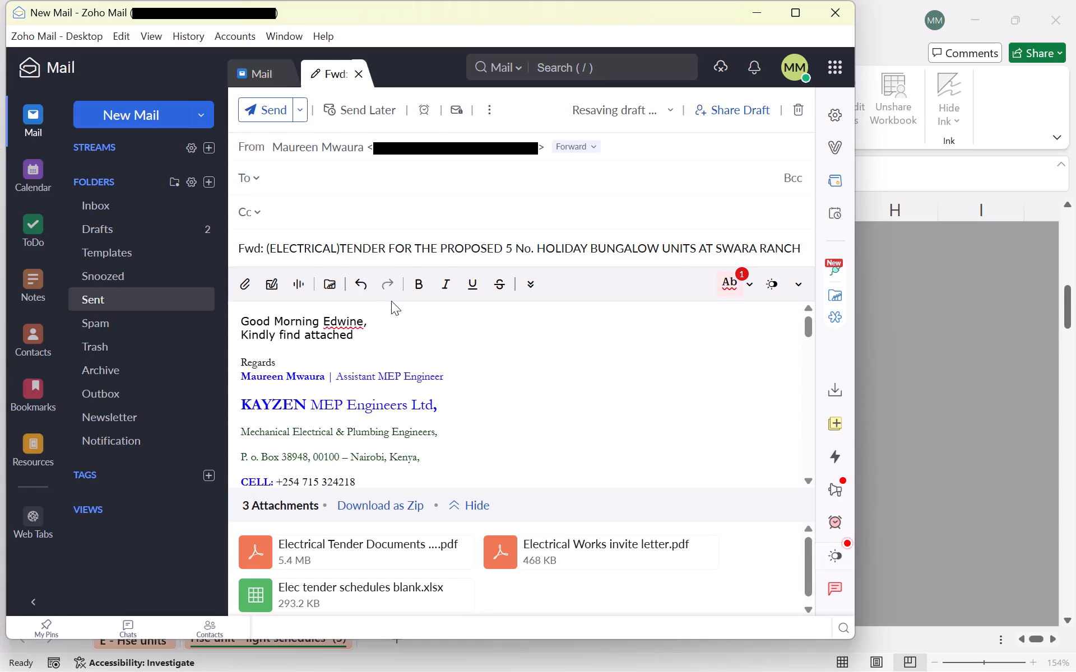
text(documents for your reference)
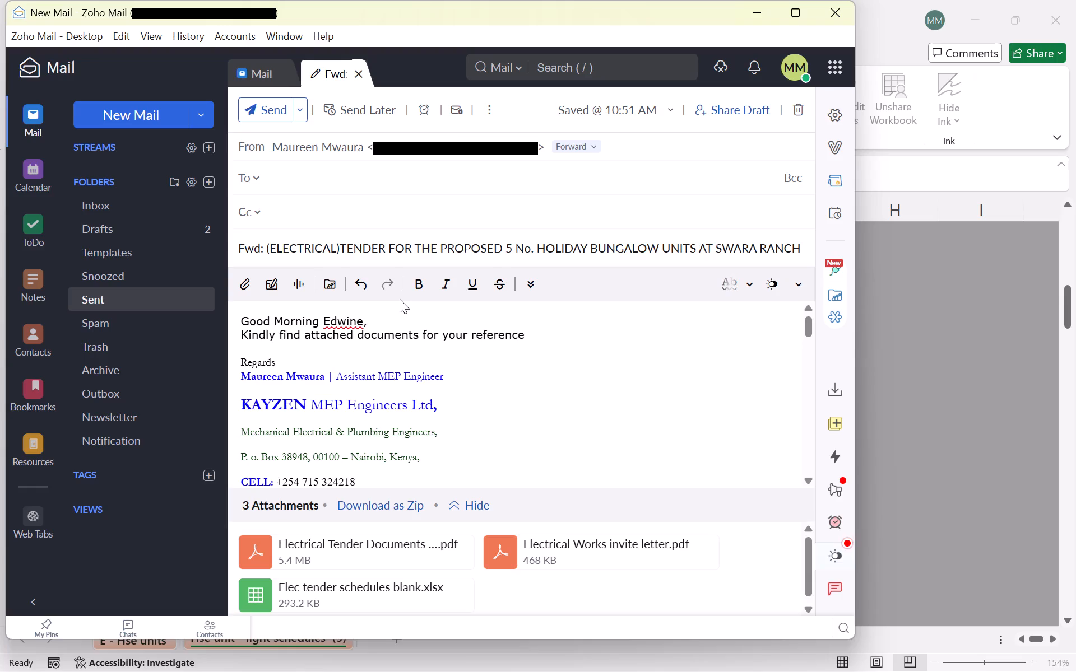
key(period)
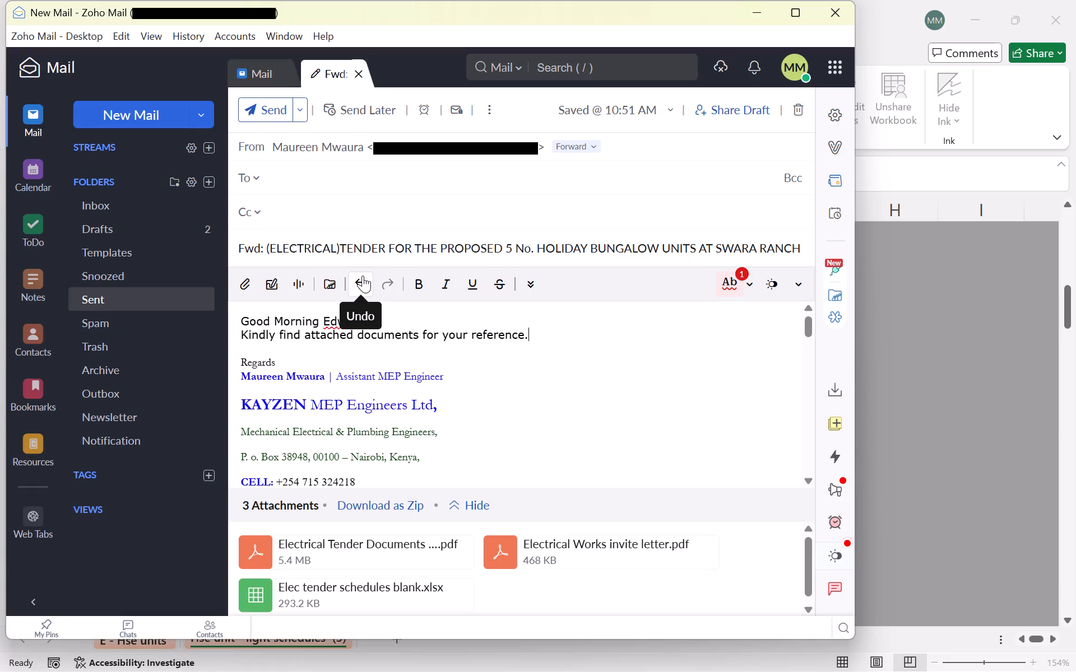
key(Escape)
Switch to the Elec tender schedules workbook in Excel.
click(932, 392)
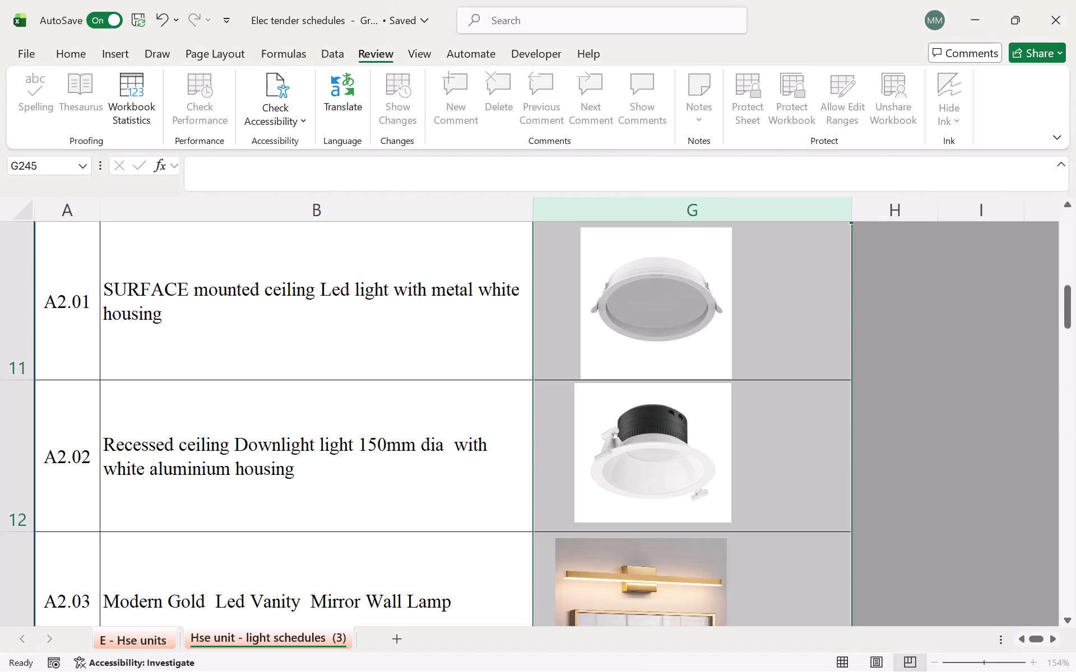
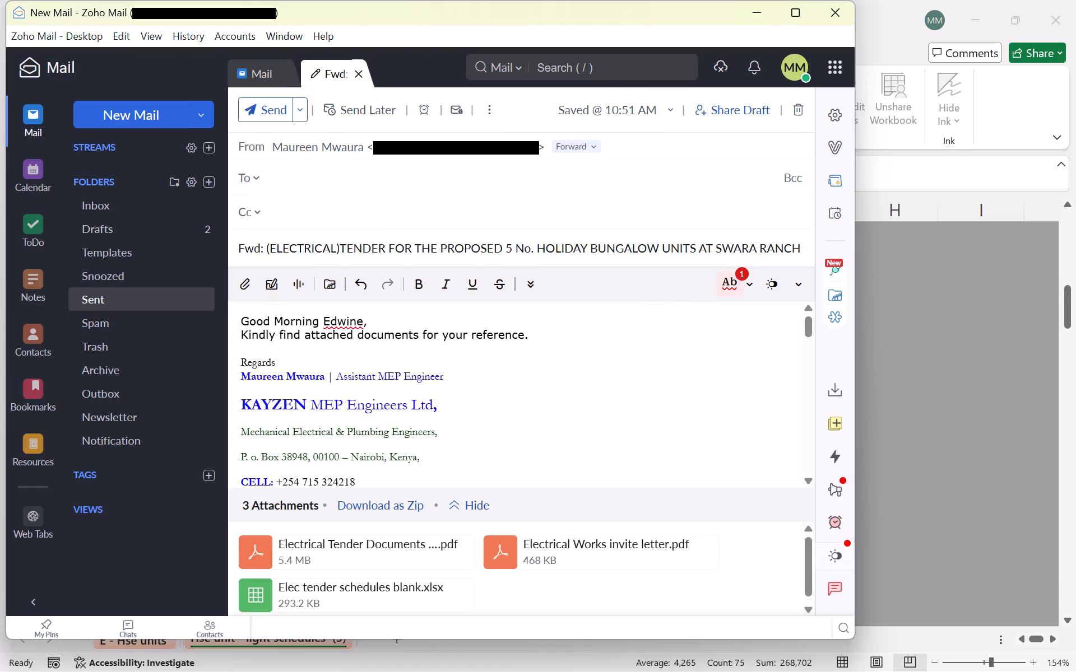
Address the forwarded tender email to the copied mg1electricalsltd contact as its main recipient.
key(ctrl+v)
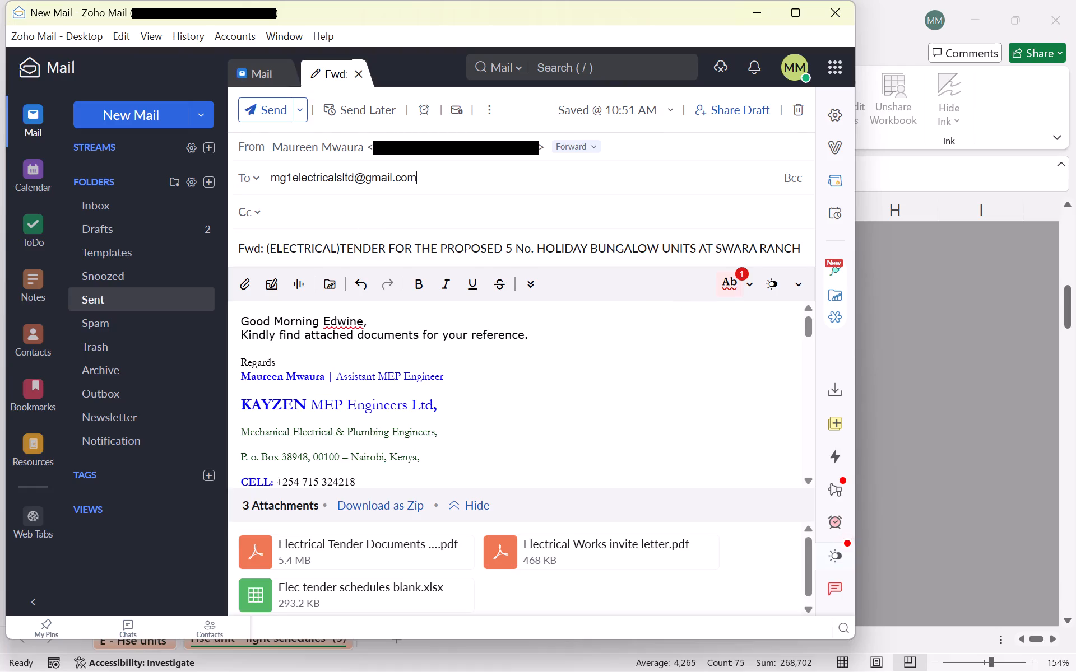
Copy Kayzen MEP Engineers in on the forwarded email.
click(323, 218)
text(in)
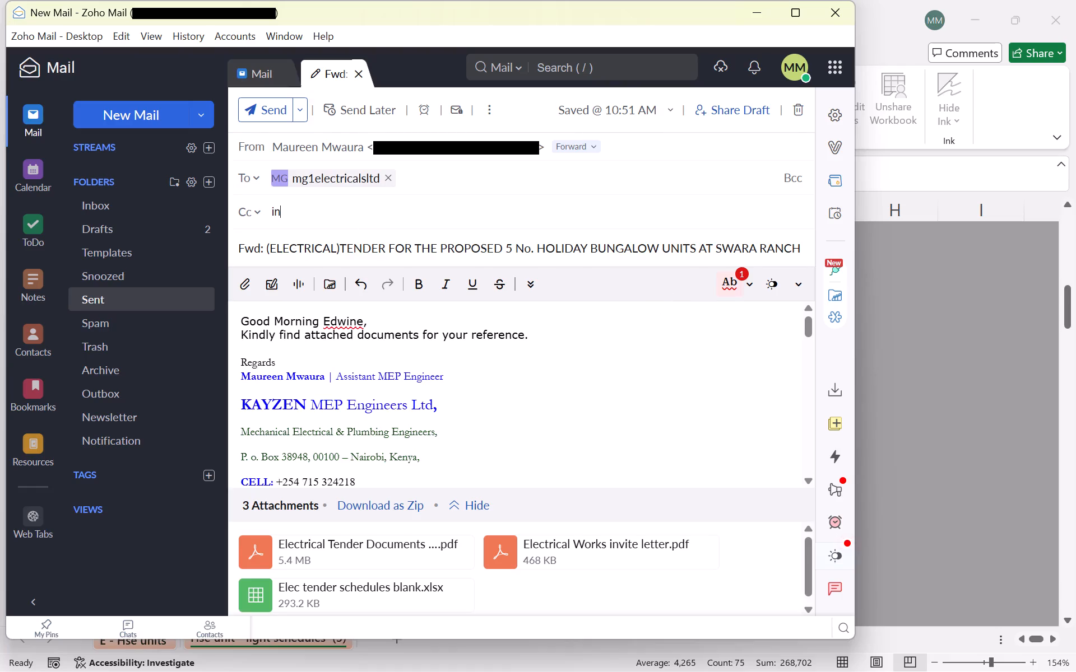
click(358, 250)
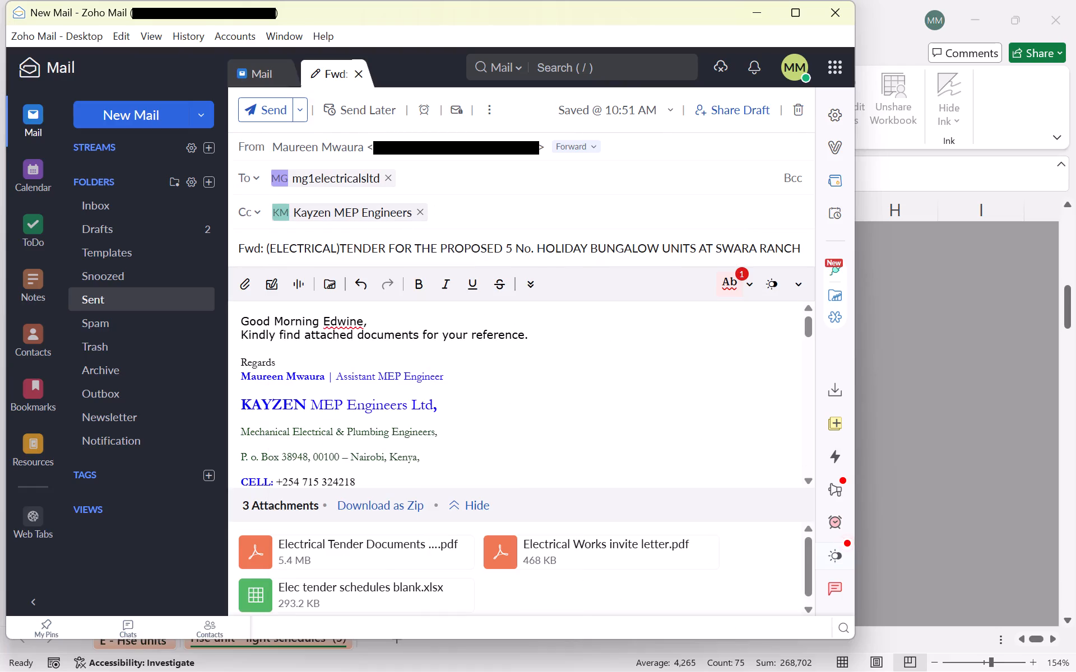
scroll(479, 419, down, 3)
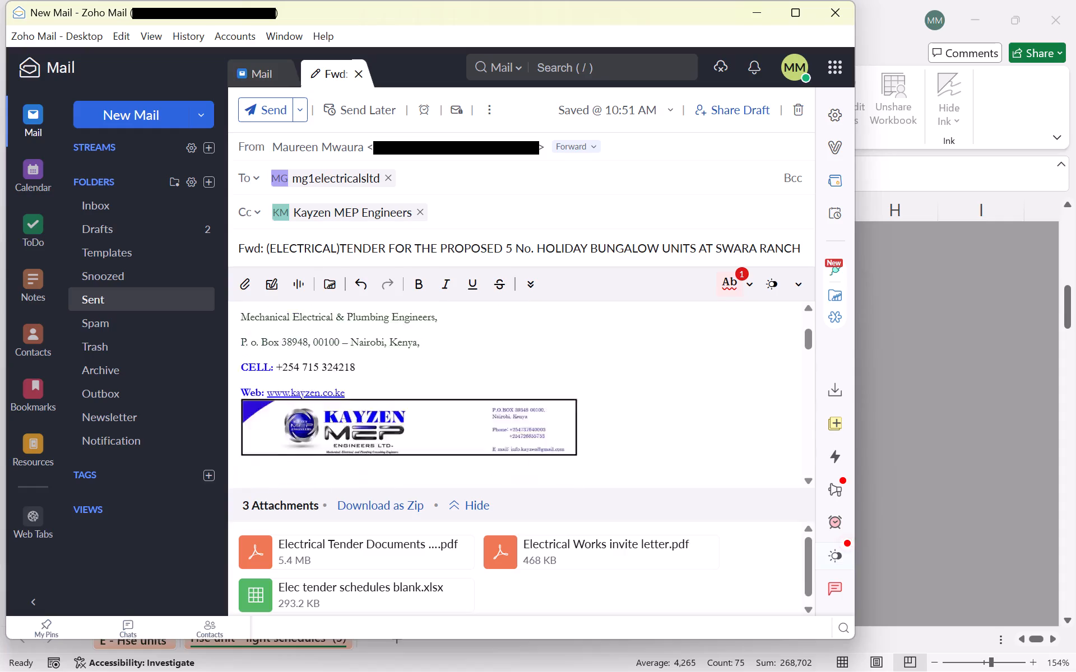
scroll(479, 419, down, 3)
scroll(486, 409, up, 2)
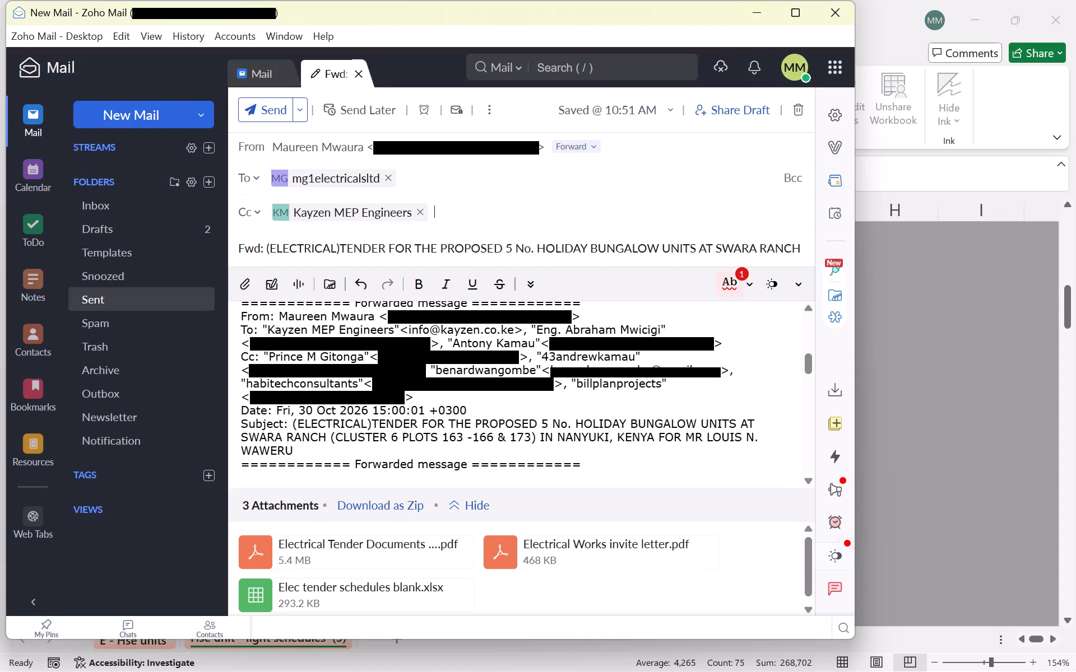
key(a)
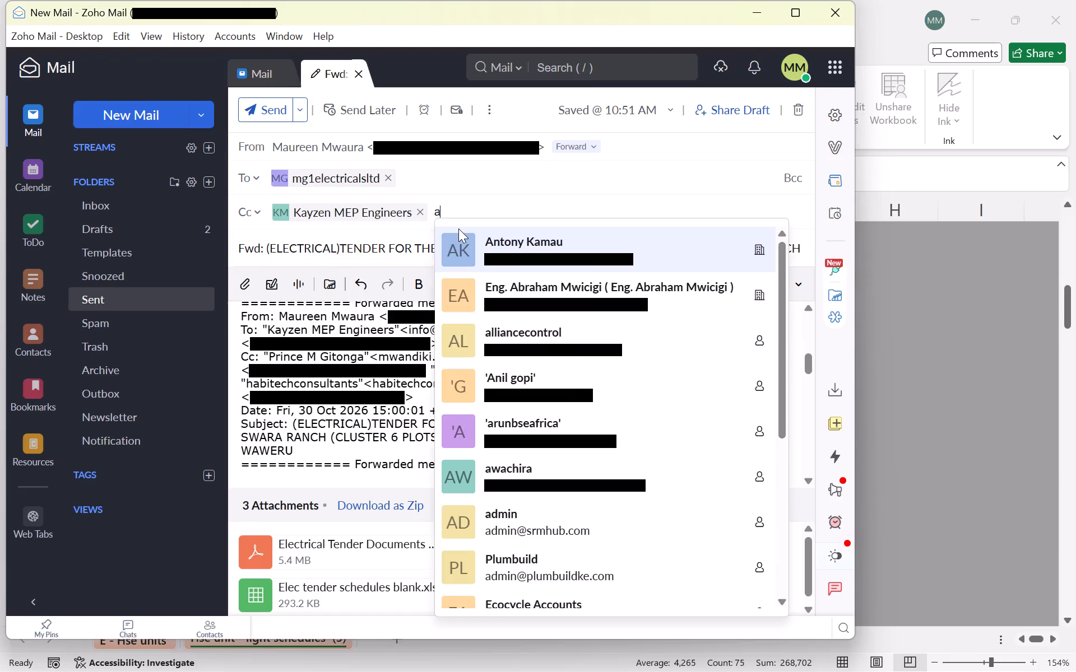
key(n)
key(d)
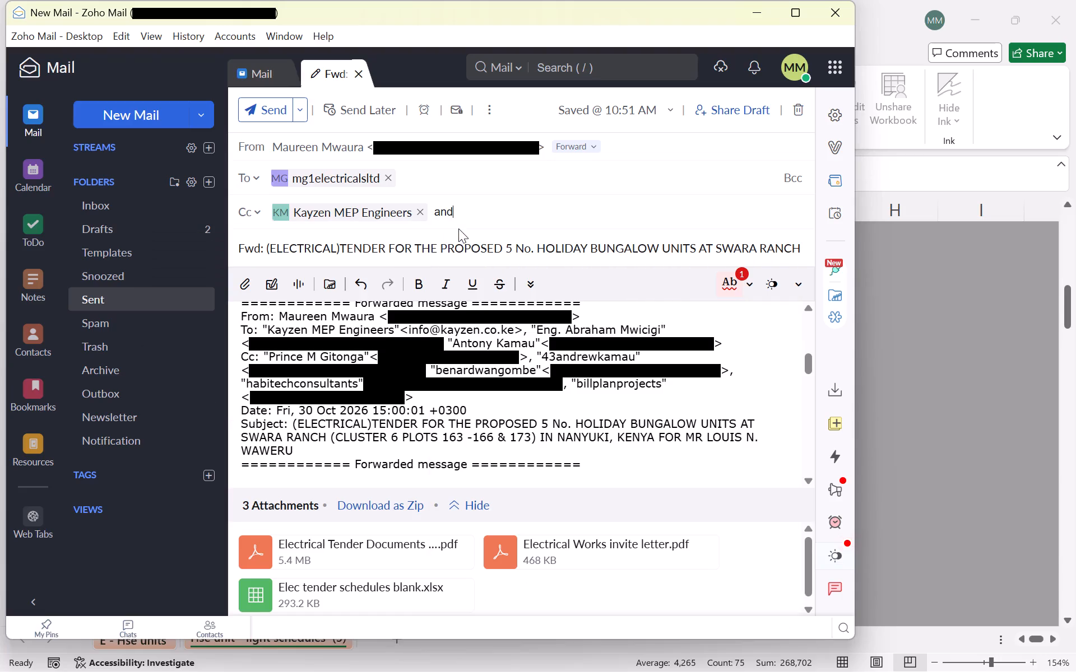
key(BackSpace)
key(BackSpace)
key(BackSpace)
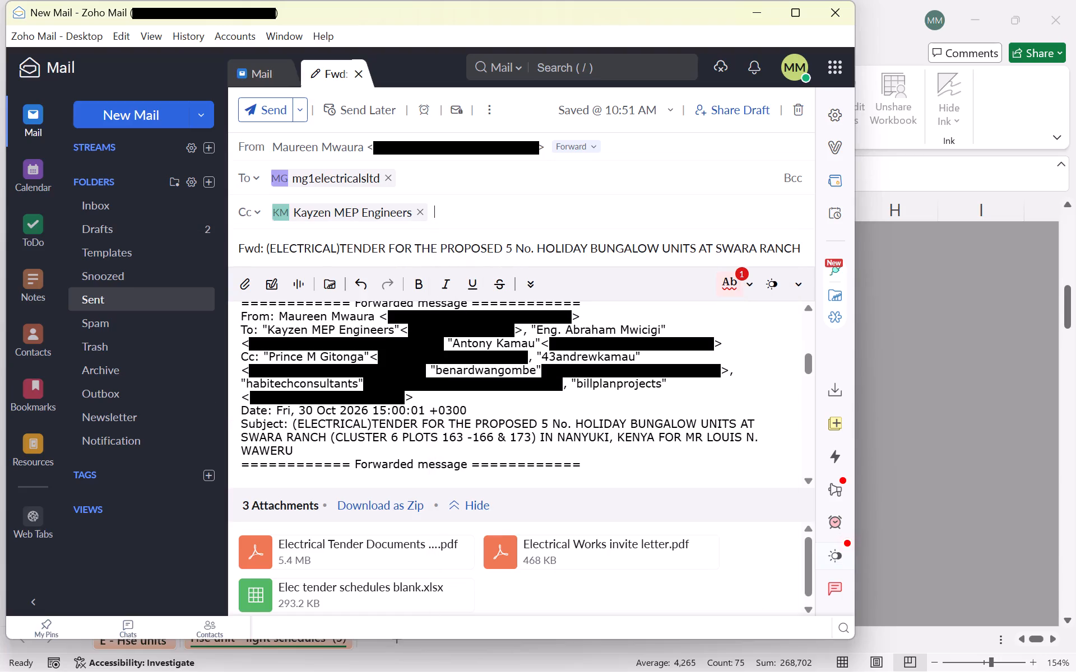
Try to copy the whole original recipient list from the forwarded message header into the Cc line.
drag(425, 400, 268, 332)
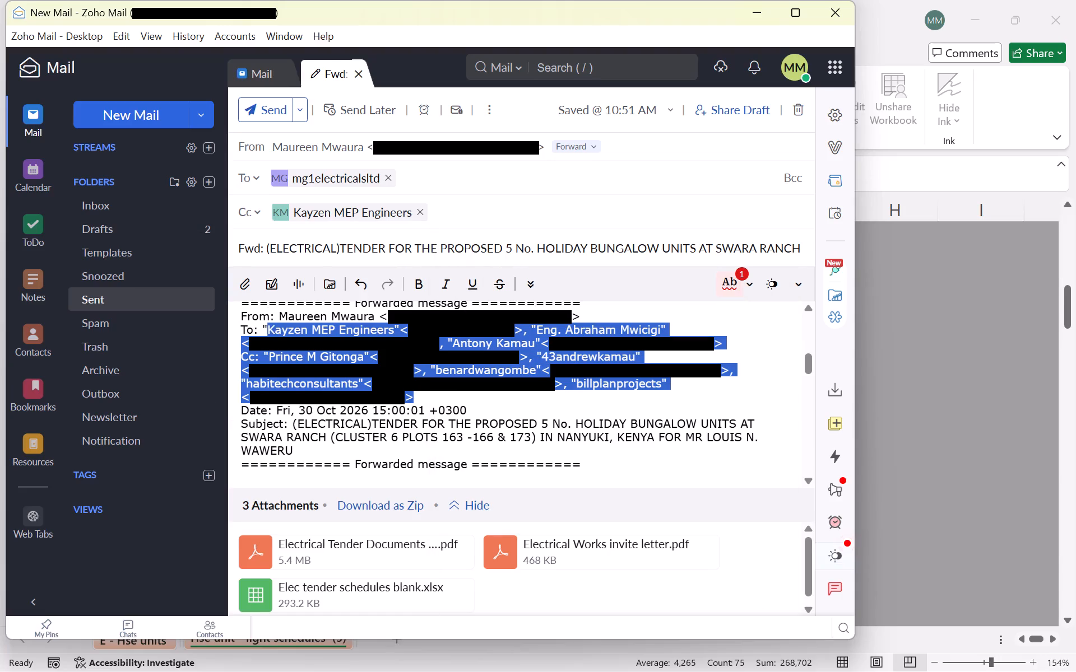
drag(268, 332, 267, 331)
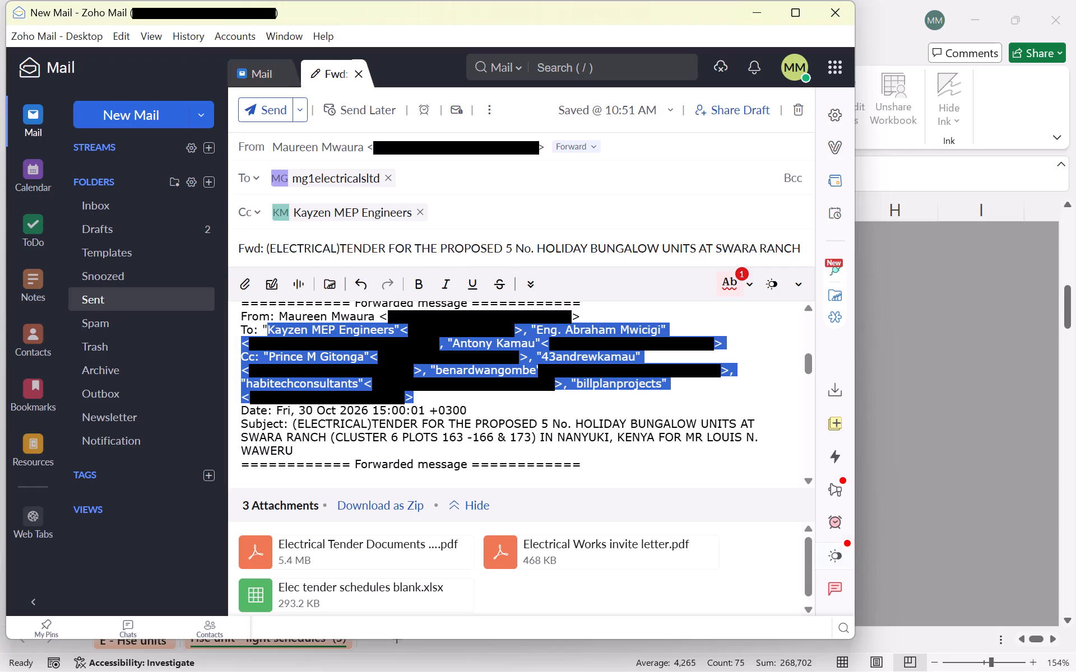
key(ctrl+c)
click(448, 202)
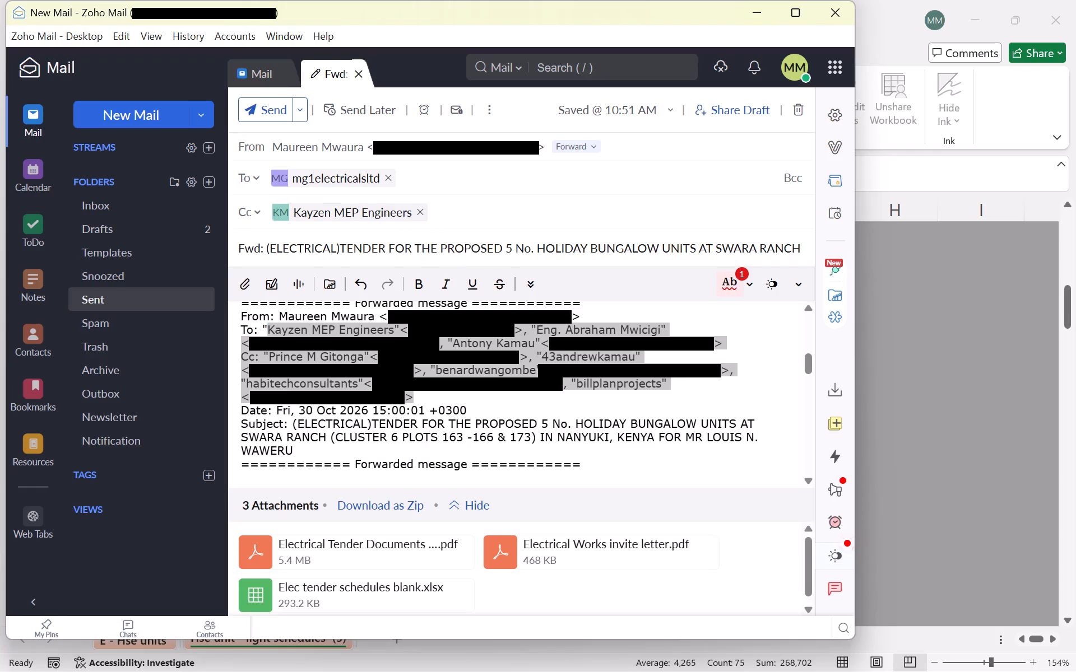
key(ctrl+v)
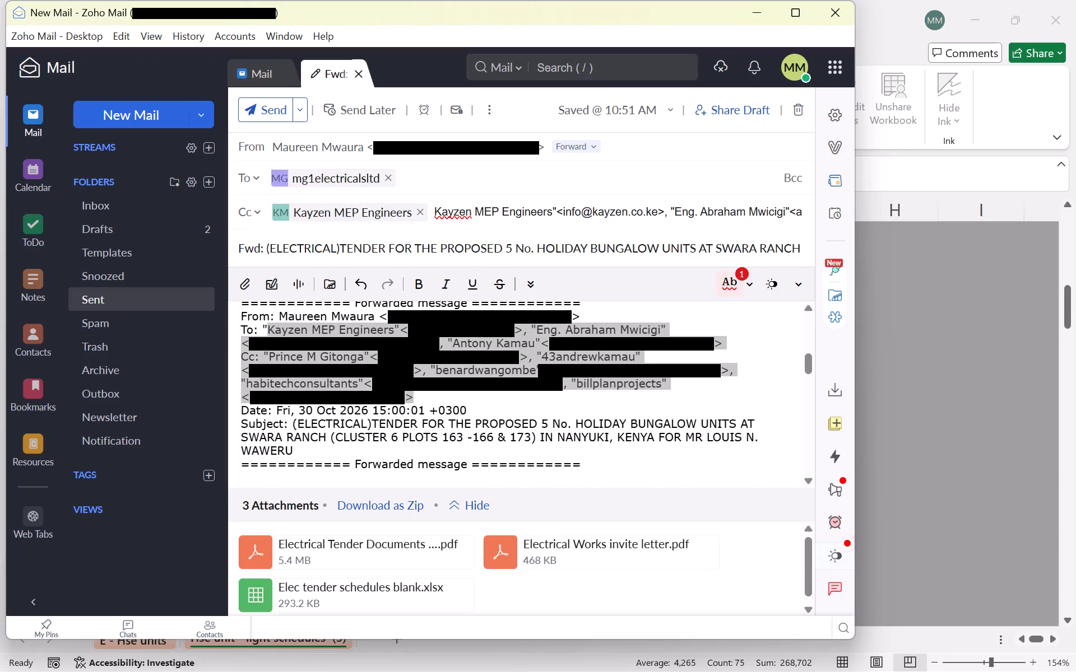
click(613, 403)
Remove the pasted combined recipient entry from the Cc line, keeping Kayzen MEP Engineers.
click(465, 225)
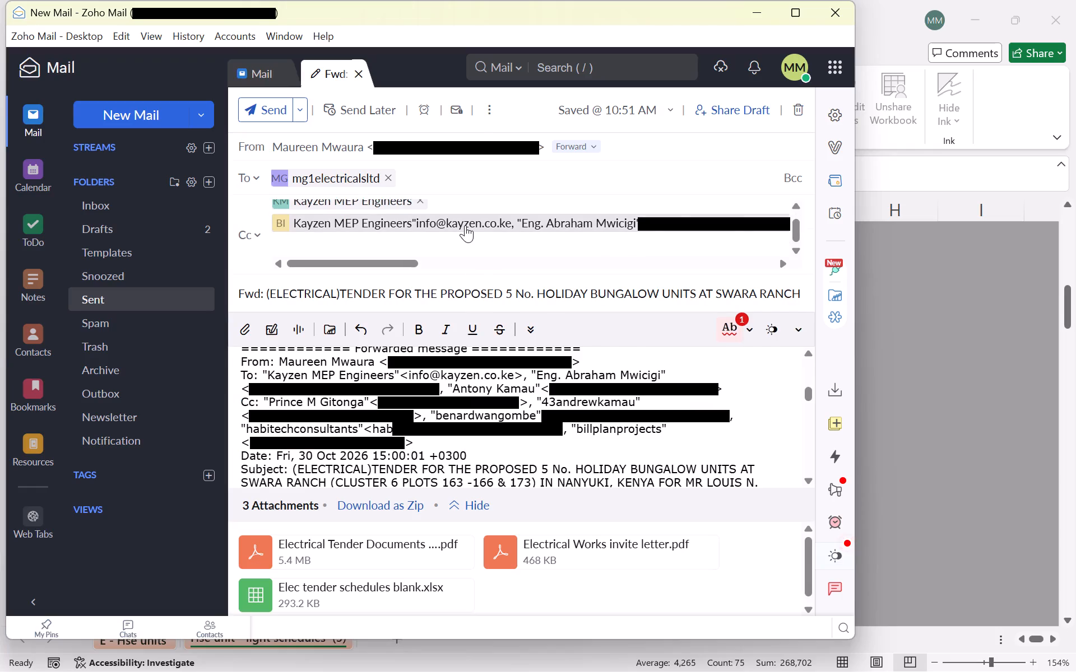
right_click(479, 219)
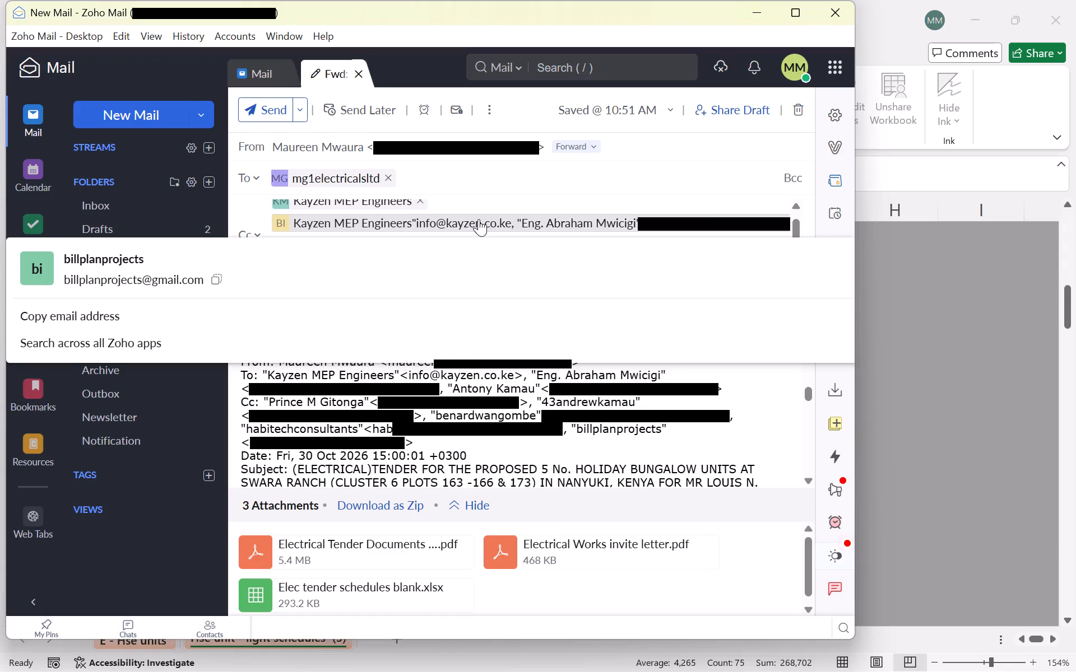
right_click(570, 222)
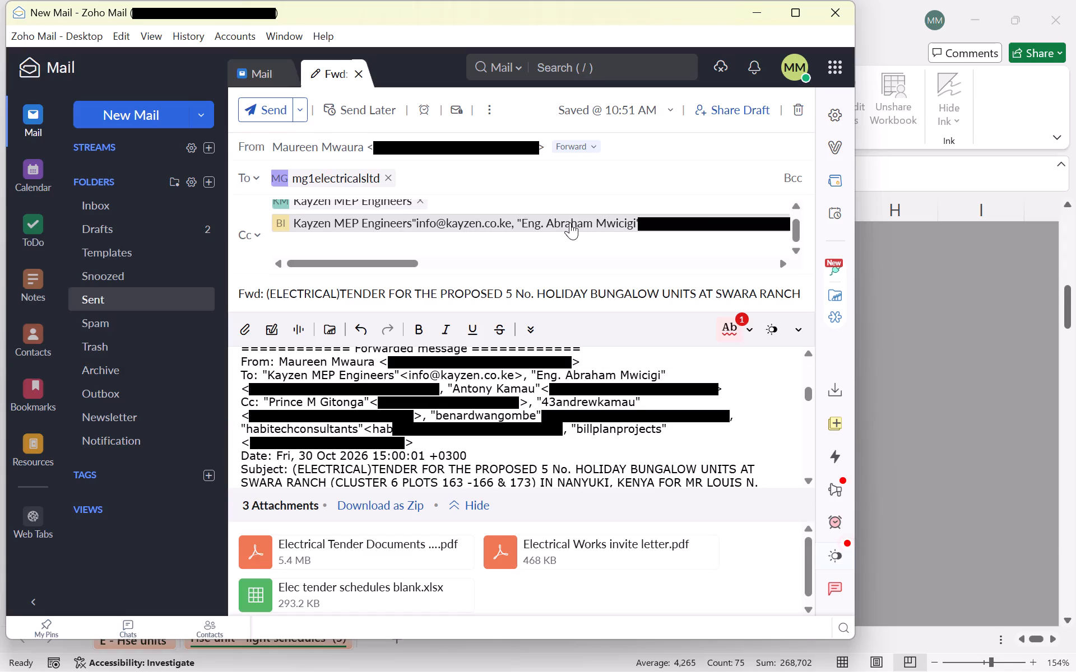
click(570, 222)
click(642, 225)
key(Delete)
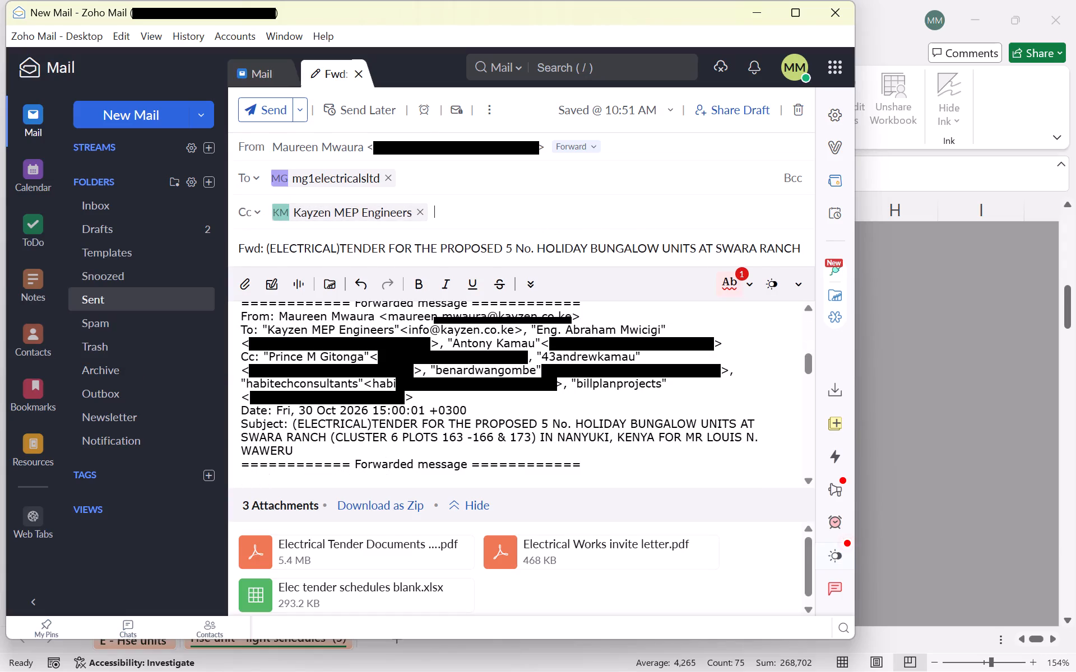
Copy in the organization contact Antony, from the original To line, on the forwarded email.
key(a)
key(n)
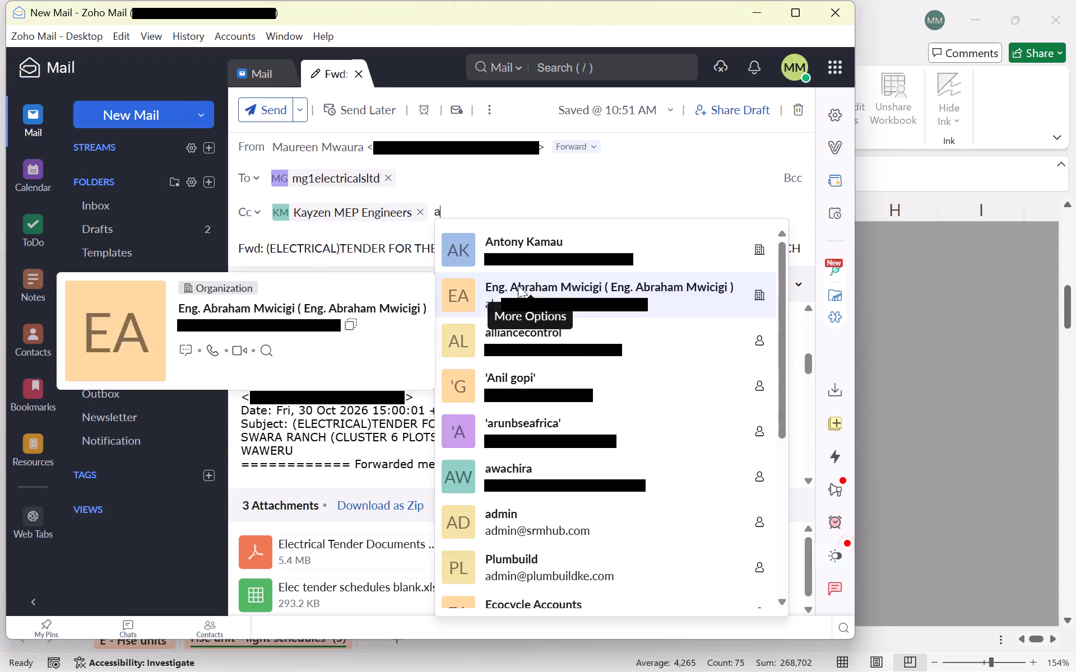
click(521, 262)
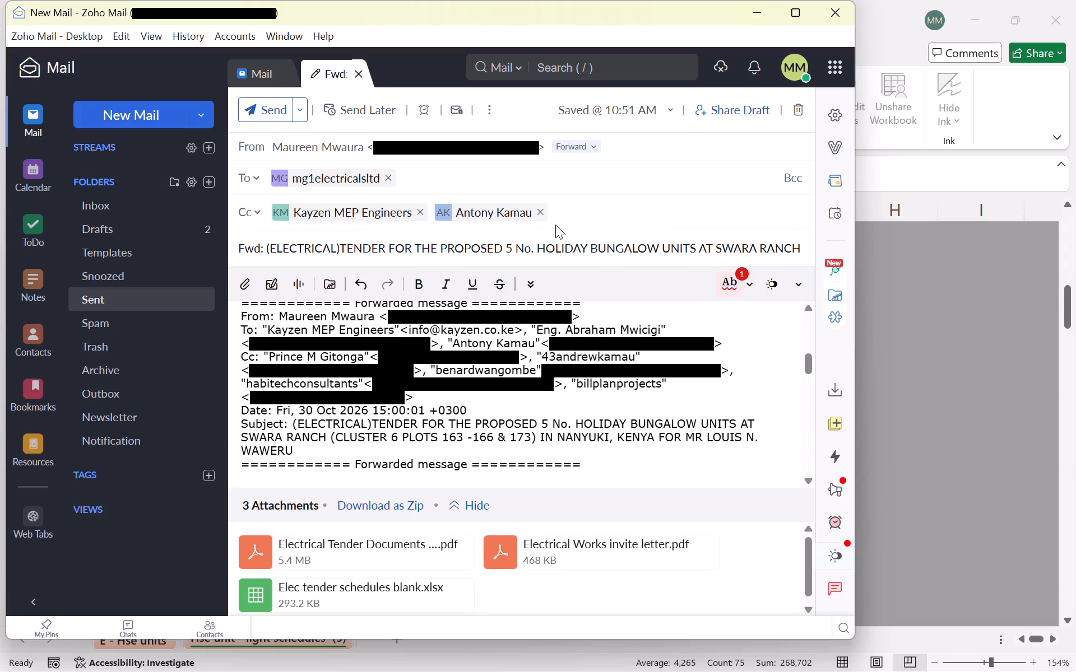
Copy in the original Cc contact whose name begins with 43 on the forwarded email.
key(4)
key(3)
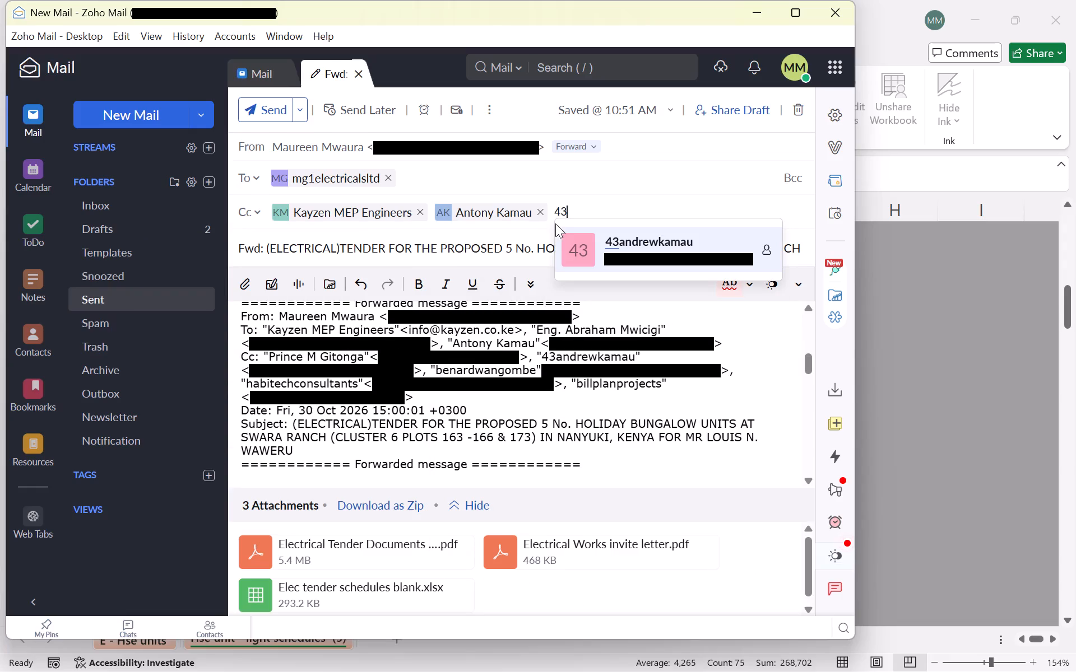
click(639, 263)
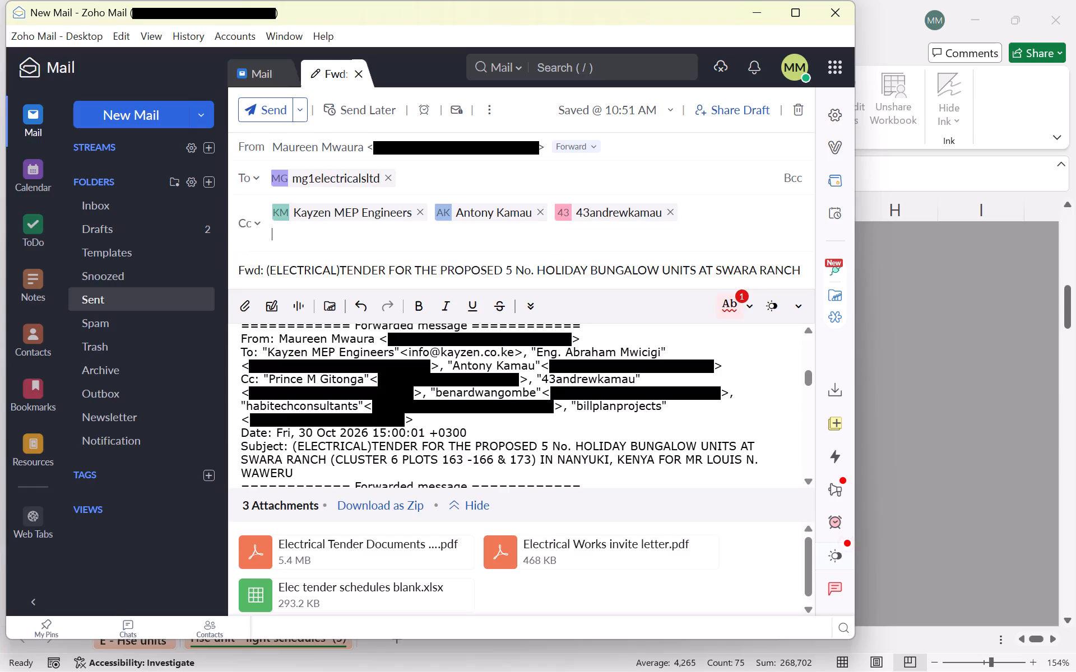
Add habitech consultants and billplanprojects as Cc recipients.
key(h)
key(a)
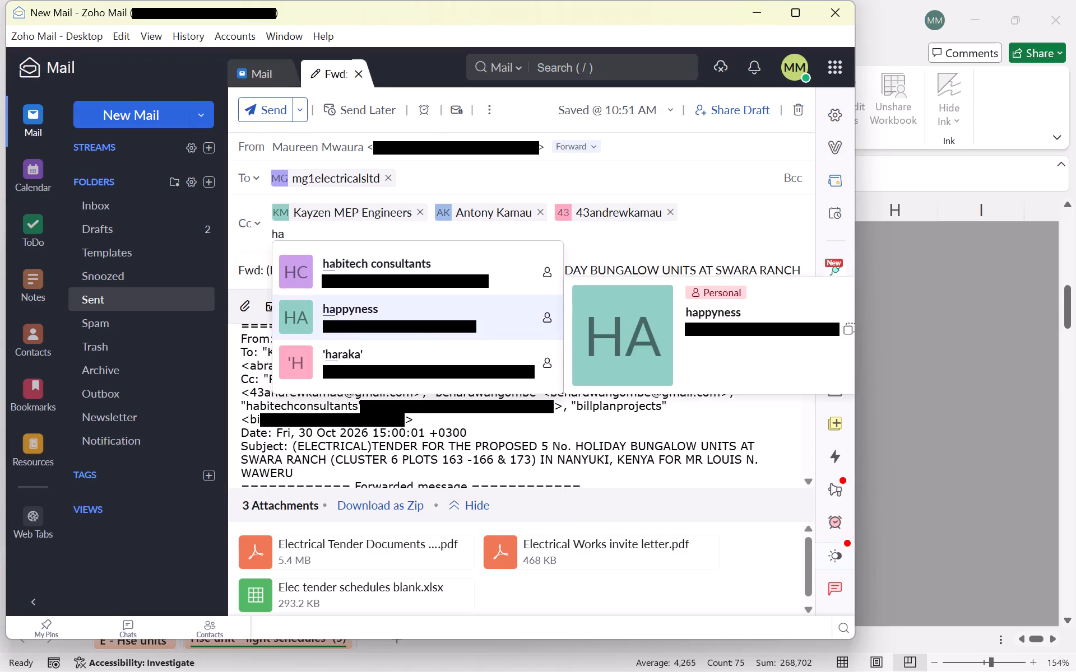
click(456, 277)
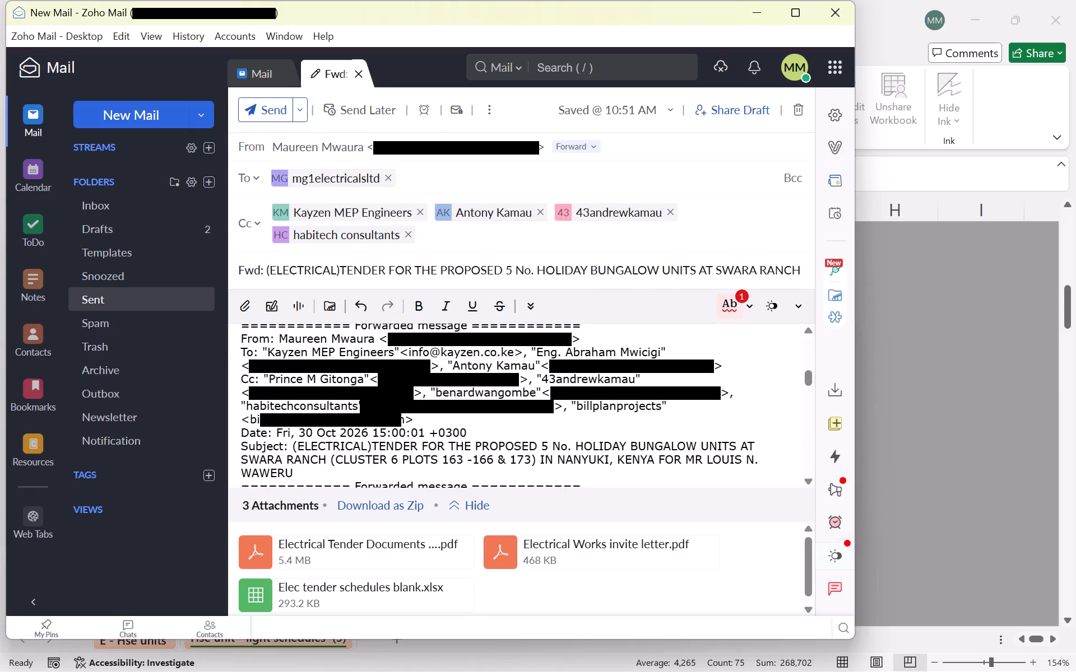
key(b)
key(i)
key(l)
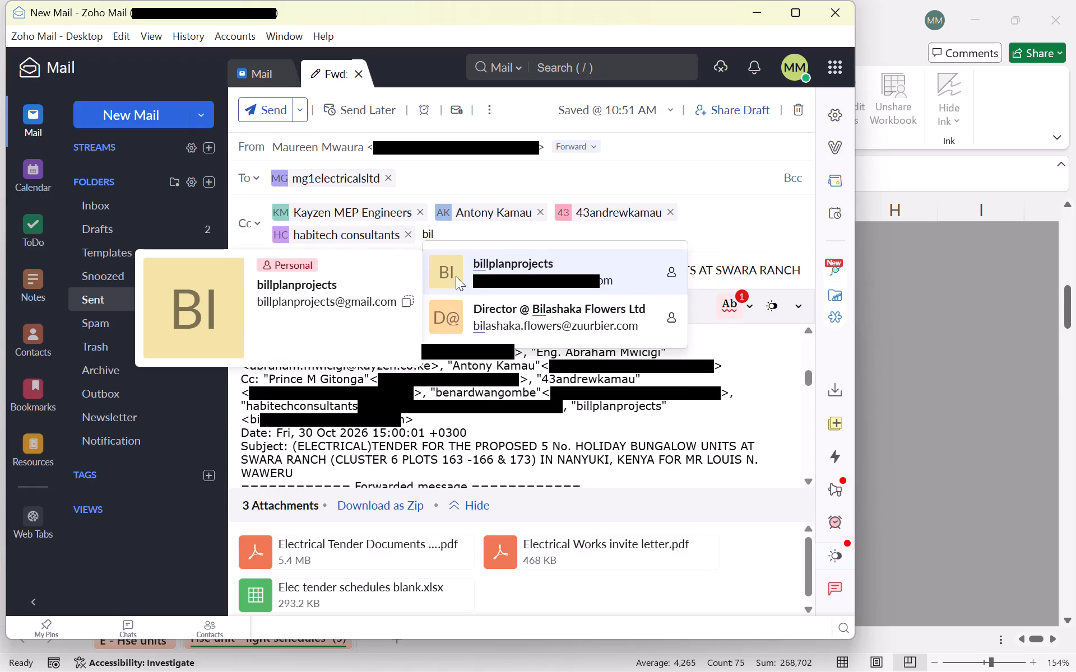
click(477, 267)
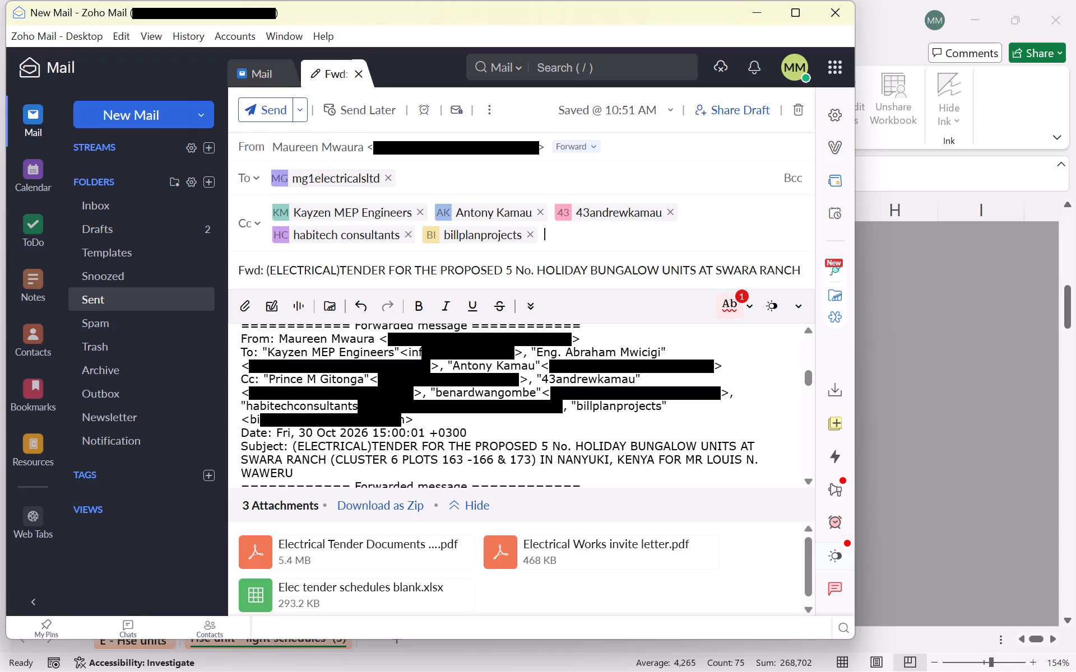
Add the remaining original recipients, Prince, Benard and Eng. Abraham, as Cc recipients.
text(mw)
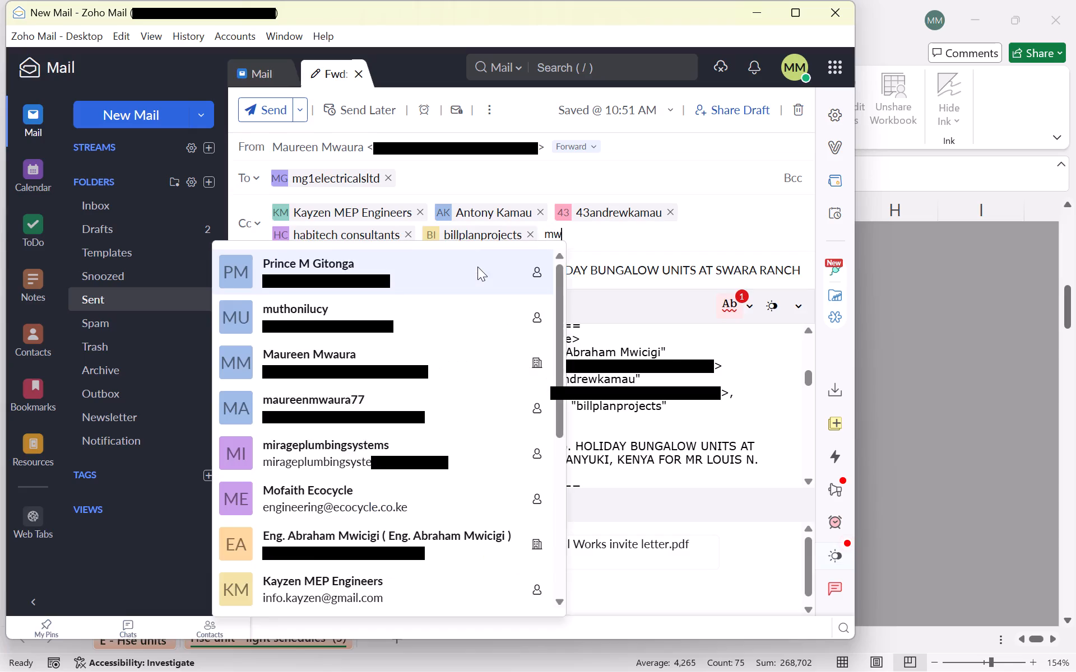
click(469, 270)
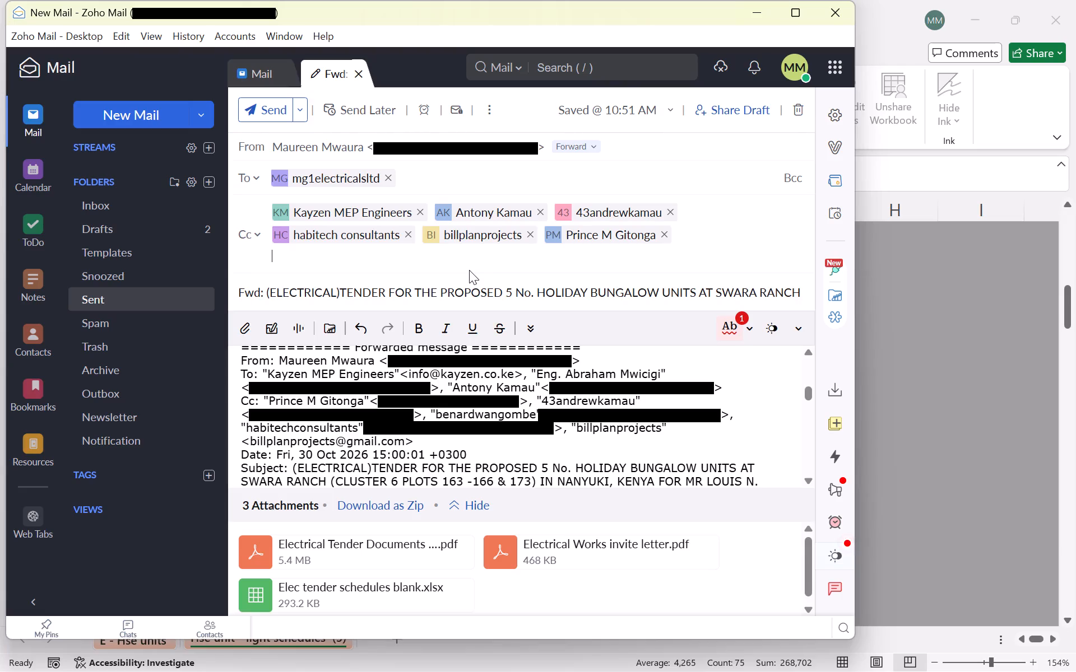
text(be)
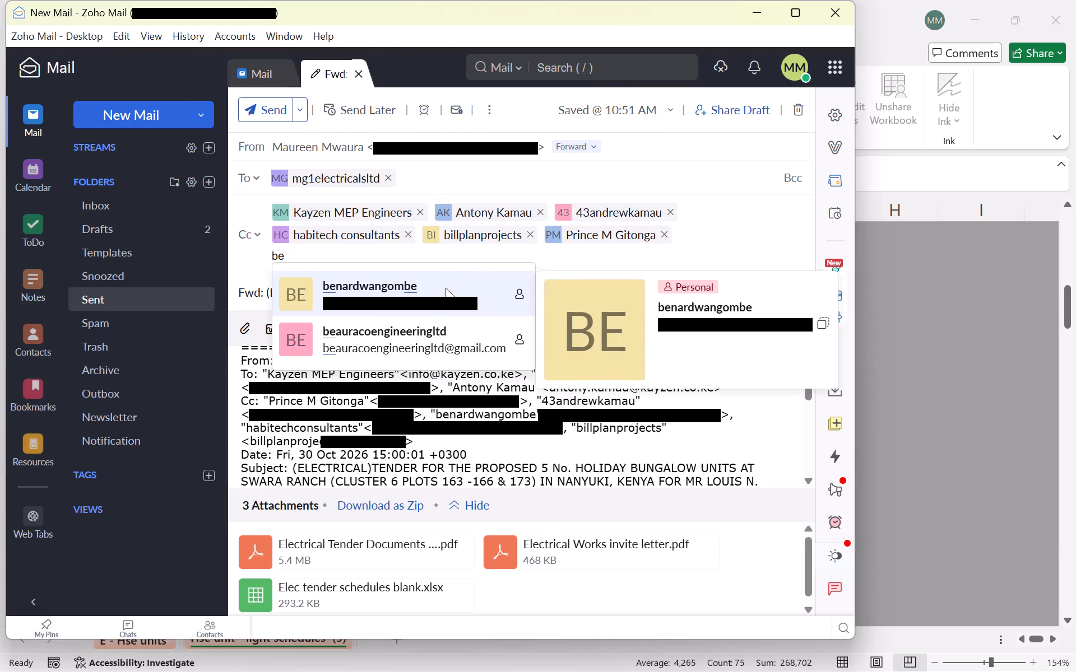
click(446, 288)
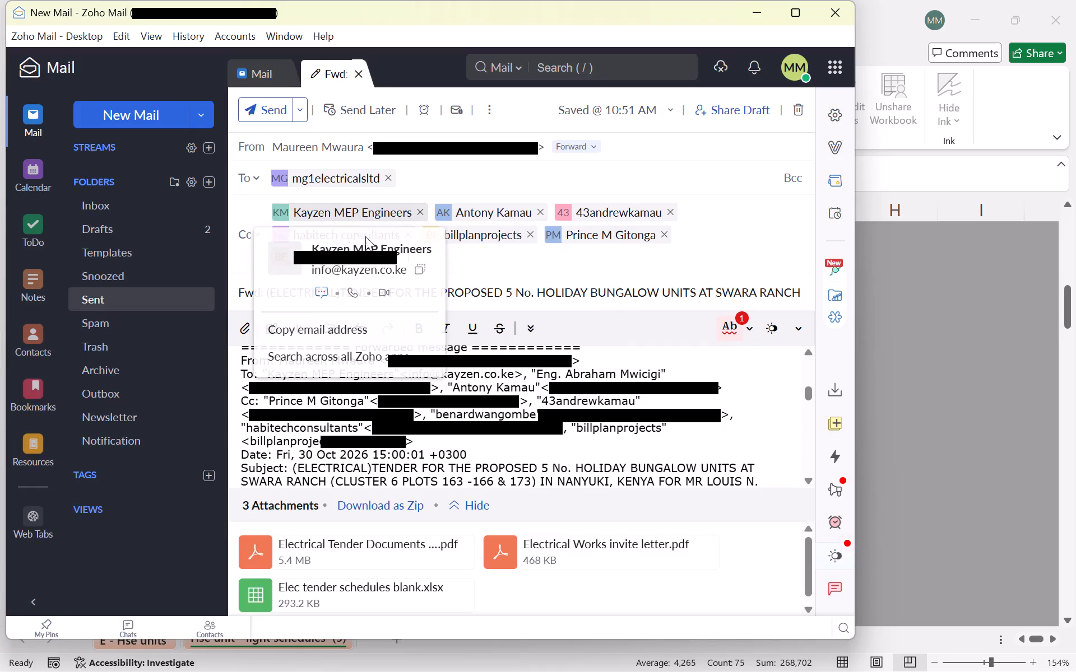
click(457, 258)
text(ab)
click(475, 294)
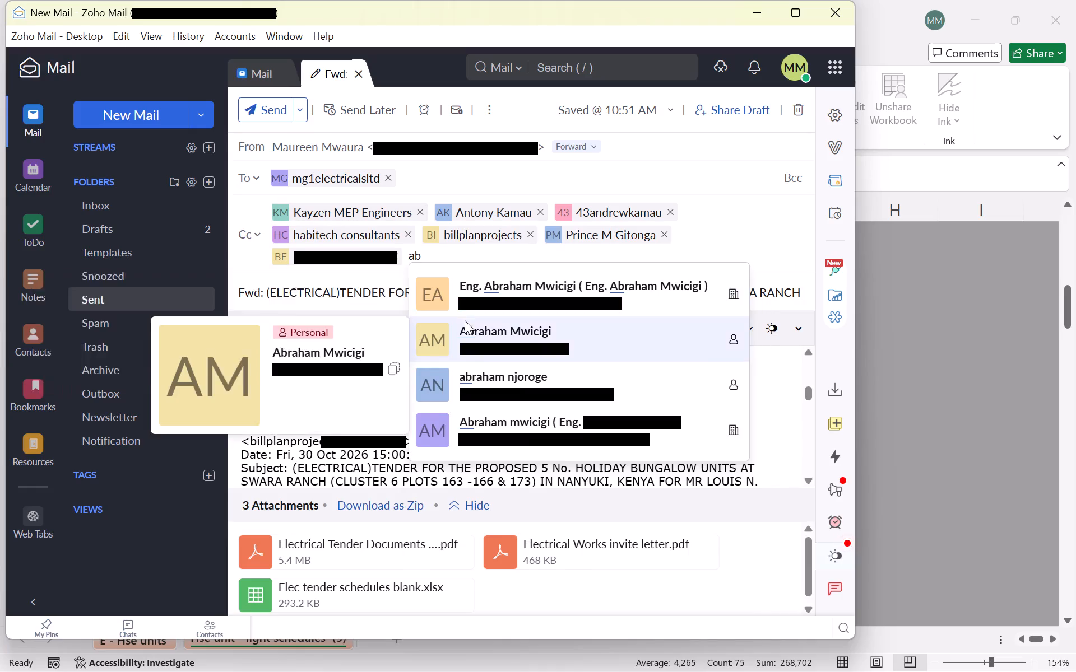
click(489, 300)
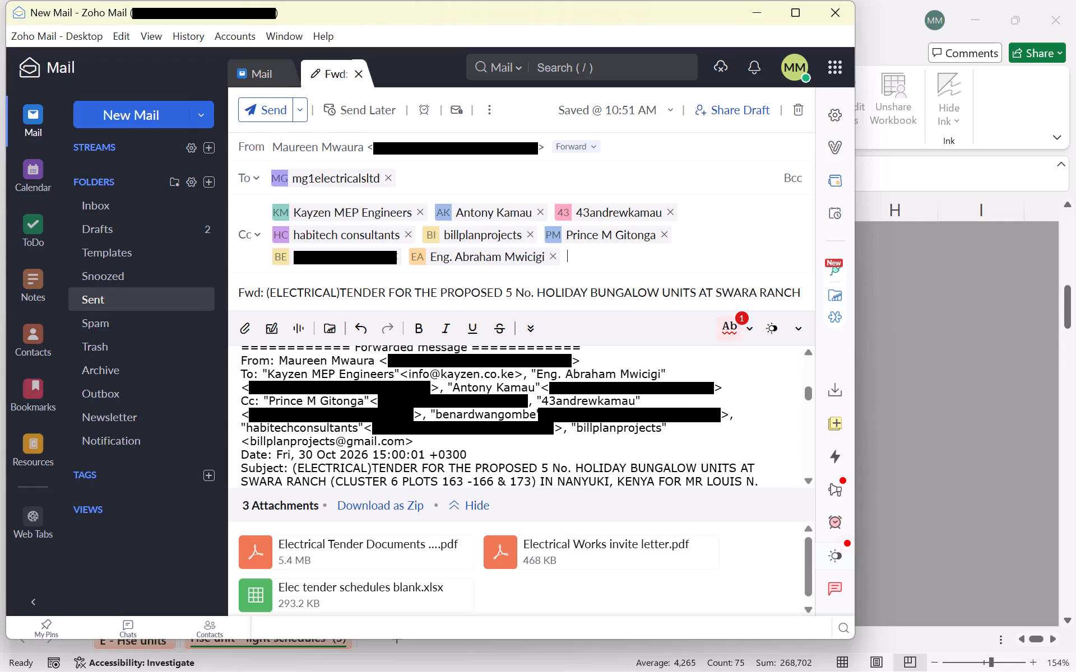
Extend the covering line to read "Kindly find attached documents for your reference and action.".
scroll(419, 414, down, 2)
scroll(419, 413, up, 9)
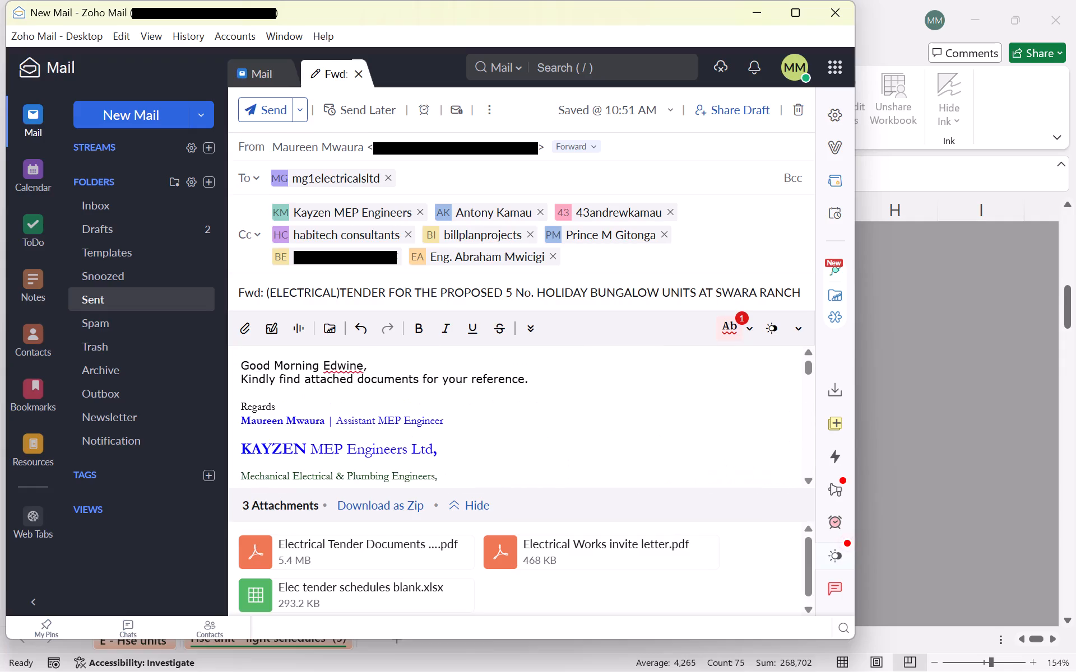
scroll(417, 412, up, 2)
click(526, 377)
key(space)
text(and ac)
text(tion)
Check the message body once more and send the forwarded Swara Ranch electrical tender email.
scroll(433, 438, down, 1)
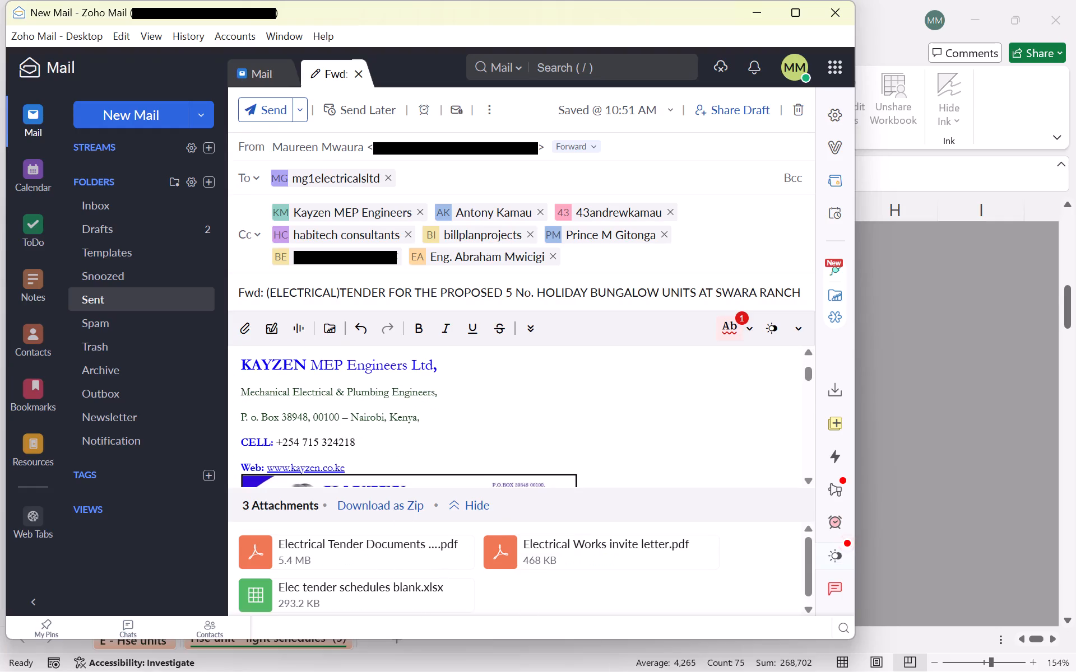
scroll(464, 427, up, 7)
scroll(464, 427, down, 1)
scroll(464, 427, up, 3)
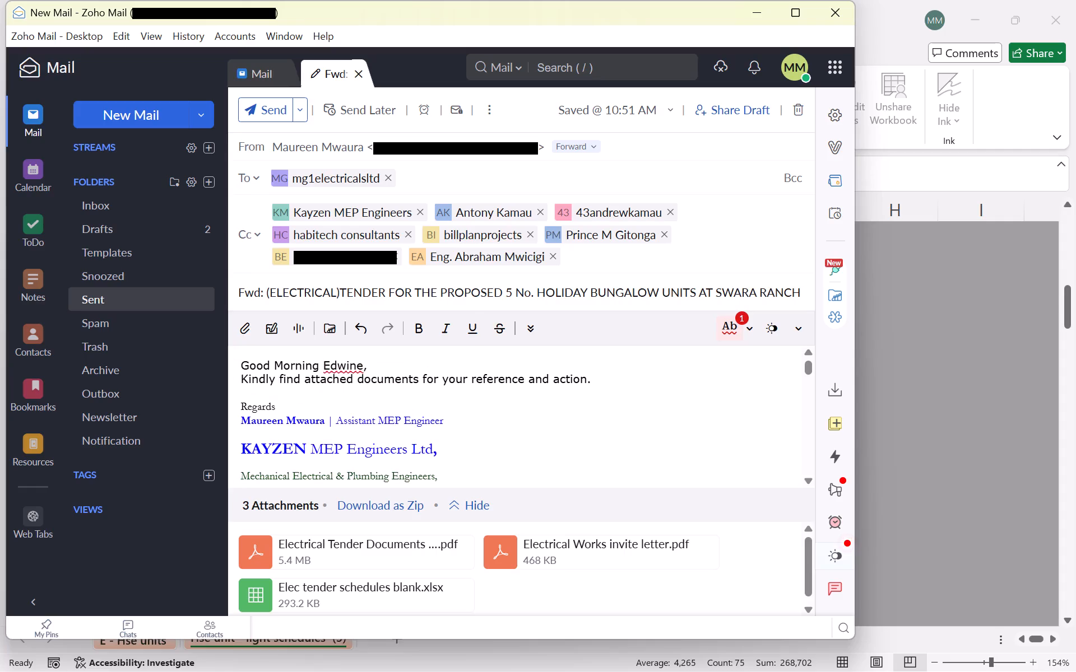
click(272, 105)
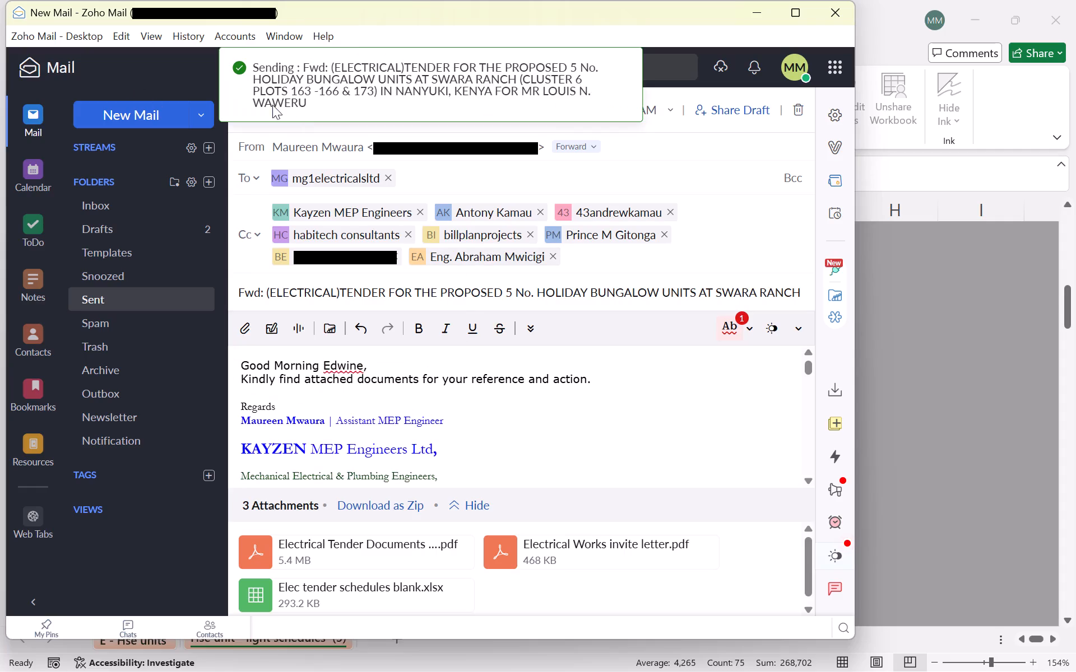
Switch to the Elec tender schedules workbook in Excel and ungroup its sheets, keeping Hse unit - light schedules (3) active.
click(764, 12)
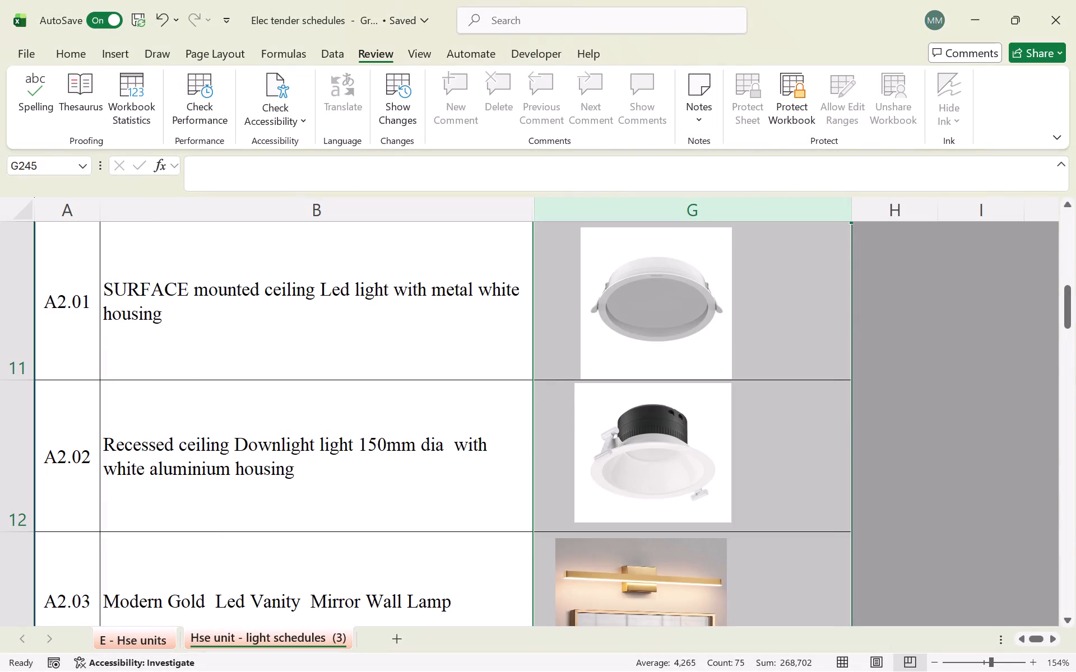
ctrl+click(311, 641)
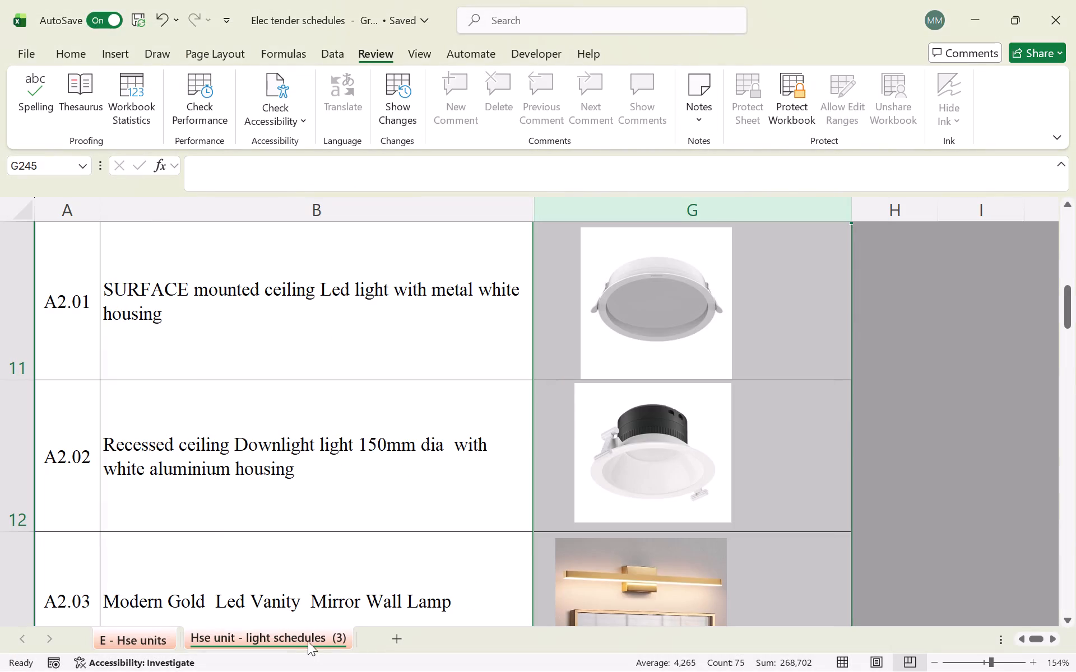
click(300, 642)
ctrl+drag(179, 641, 170, 641)
drag(222, 639, 236, 634)
click(375, 508)
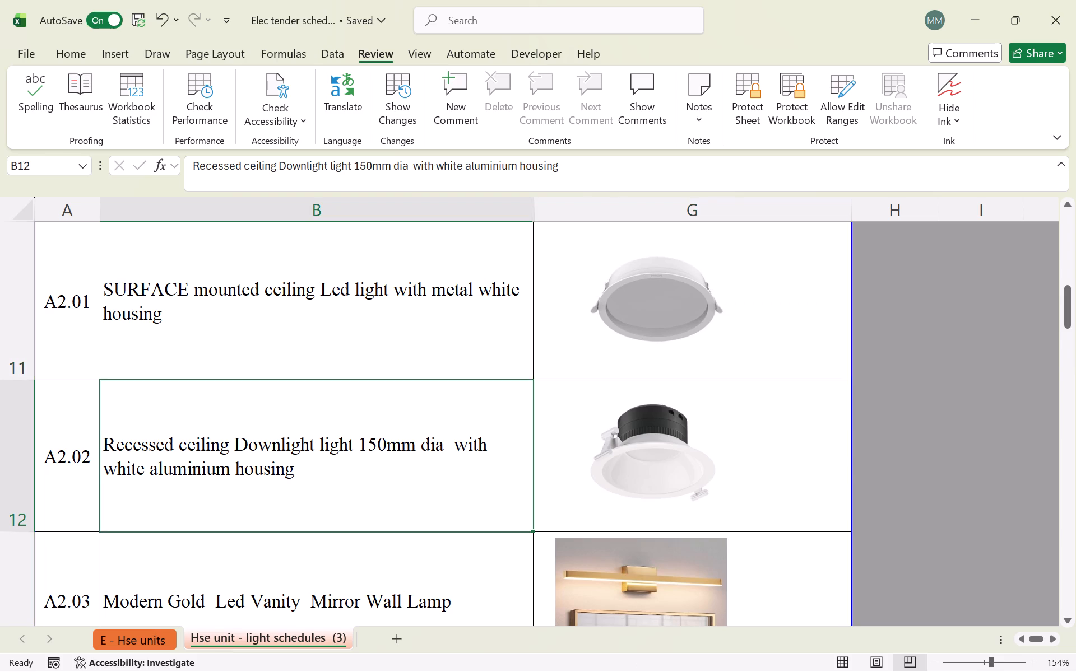
Close the Elec tender schedules workbook.
scroll(456, 436, up, 5)
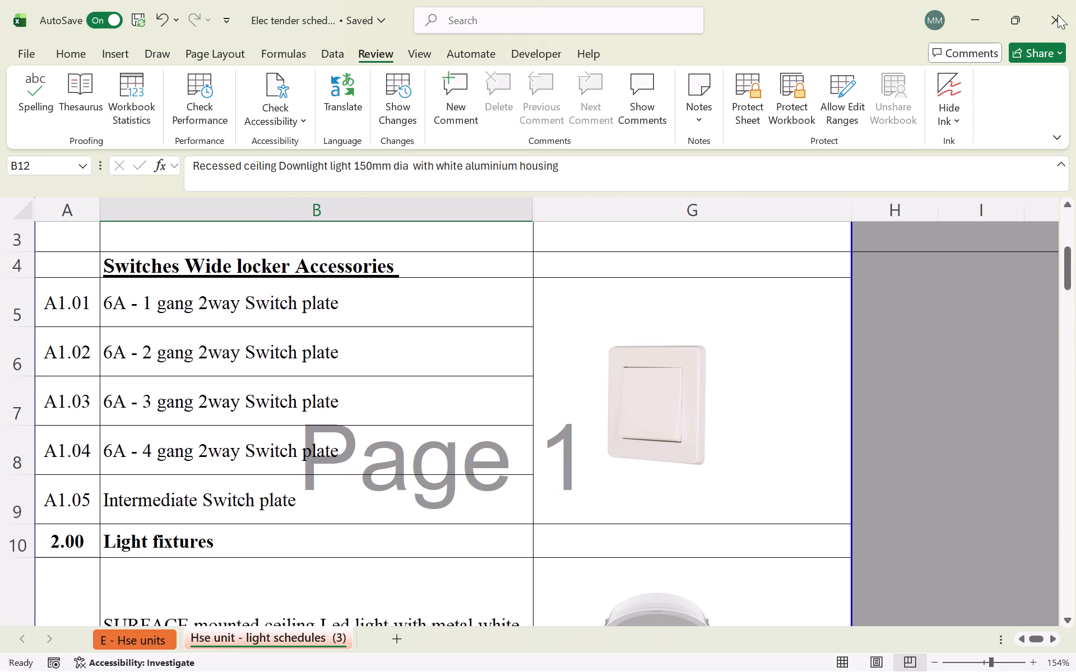
click(1058, 15)
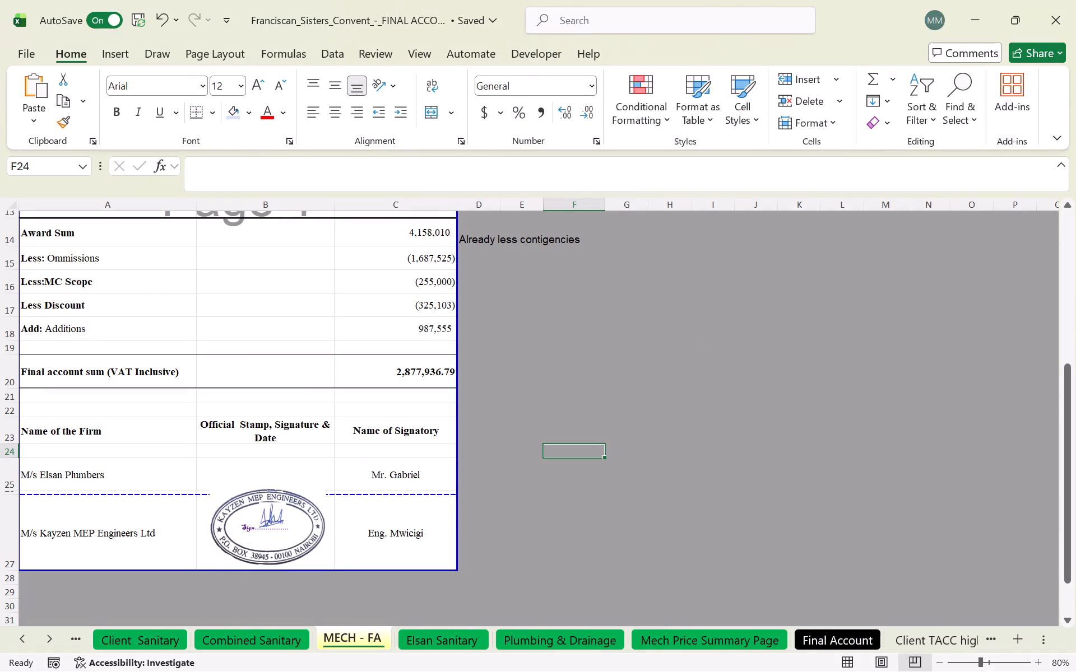
Compare the mechanical figures across the Final Account, Mech Price Summary Page and MECH - FA sheets.
click(806, 639)
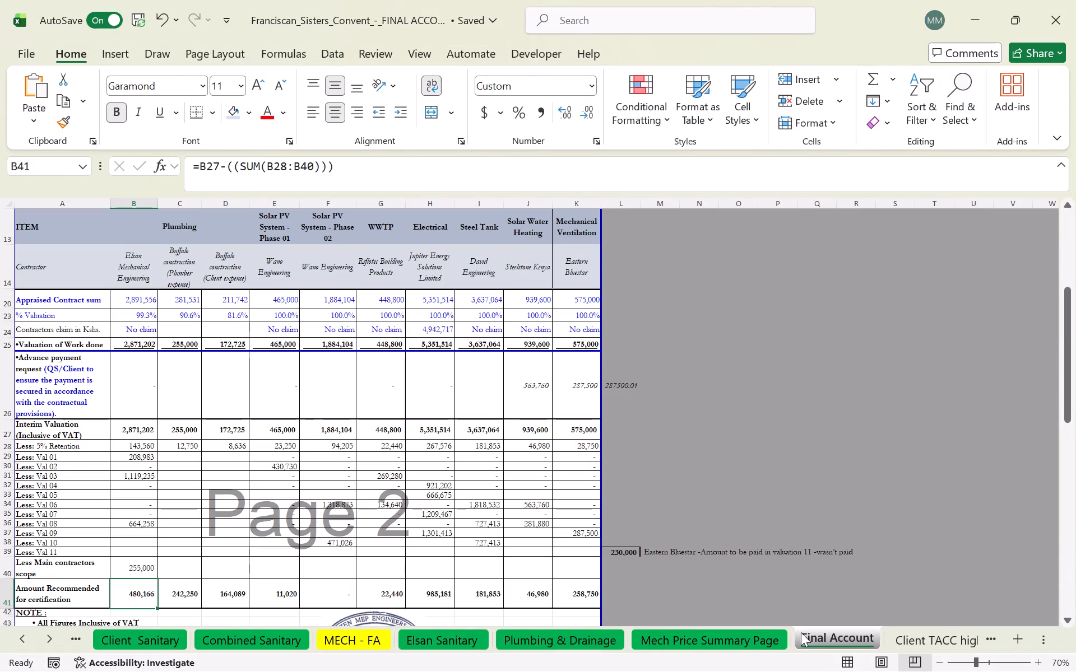
click(658, 627)
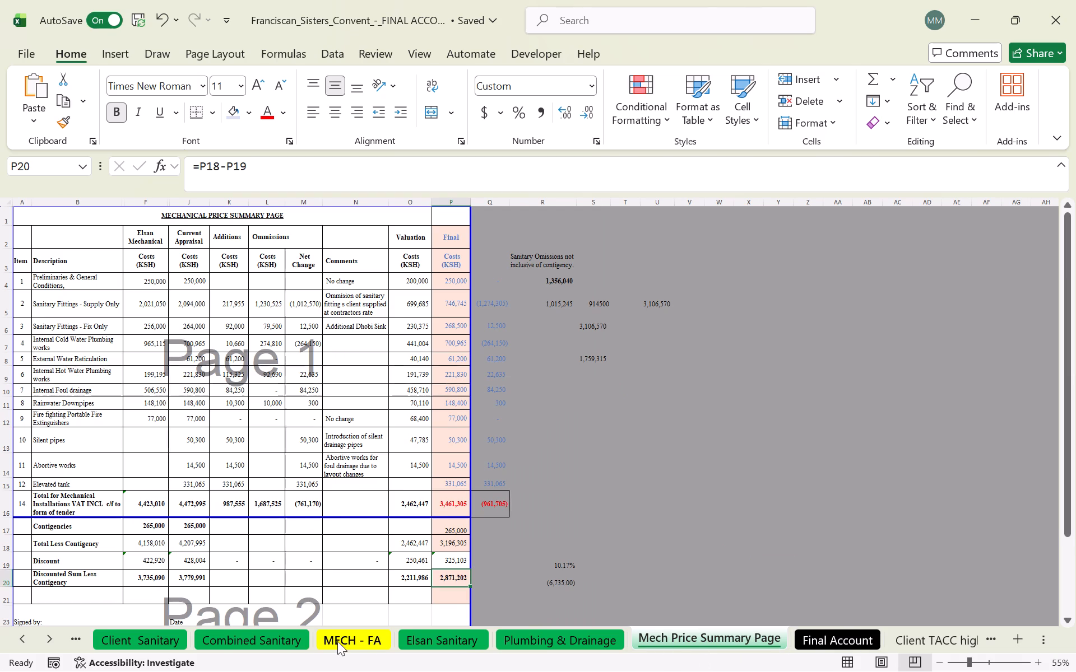
click(363, 641)
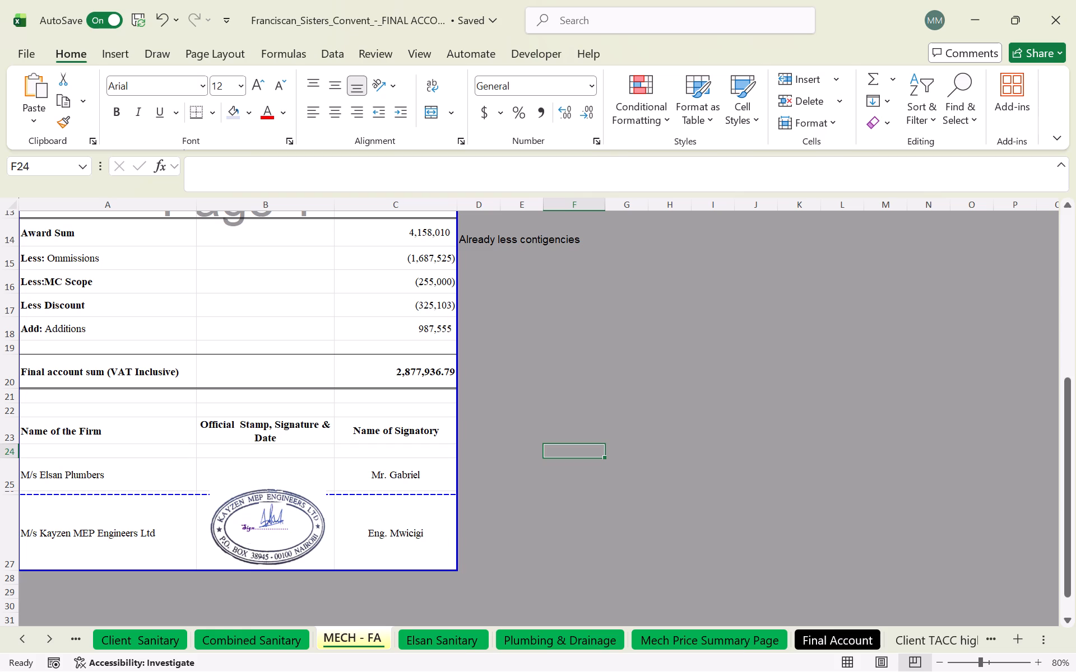
click(832, 640)
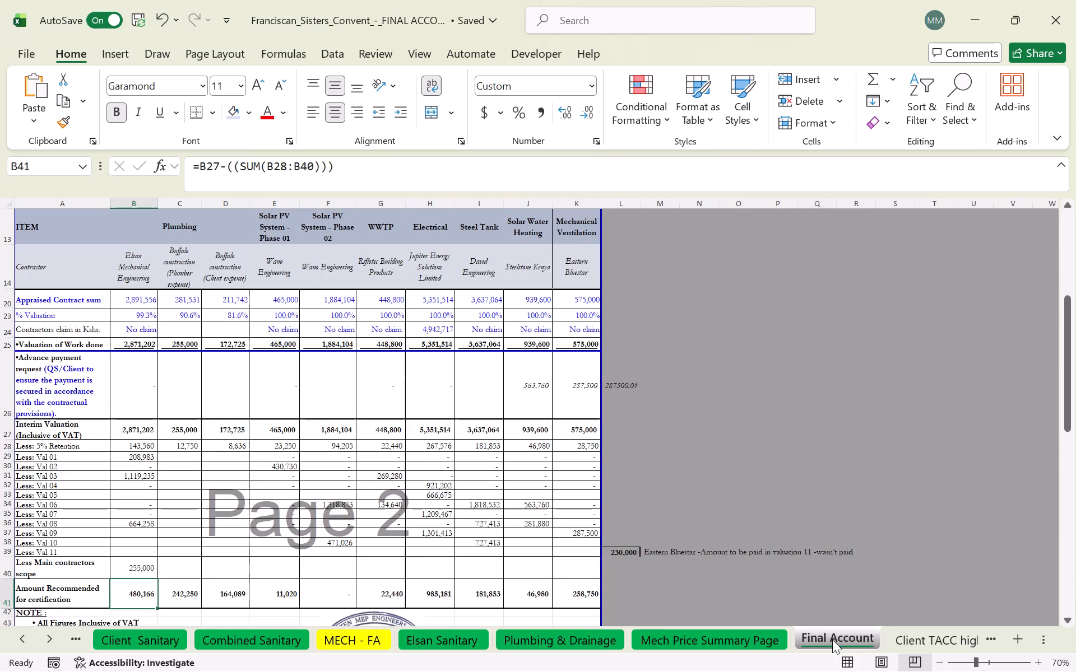
click(680, 639)
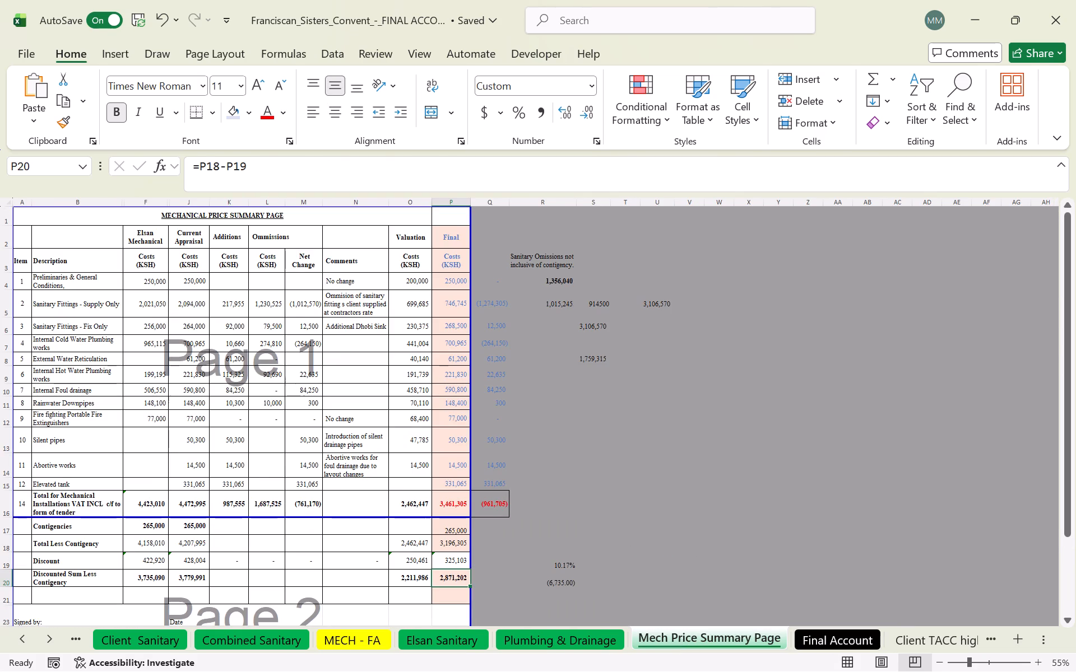
On the Elsan Sanitary sheet, review the fix-only sanitary items from the price summary back to the wash hand basins.
click(469, 644)
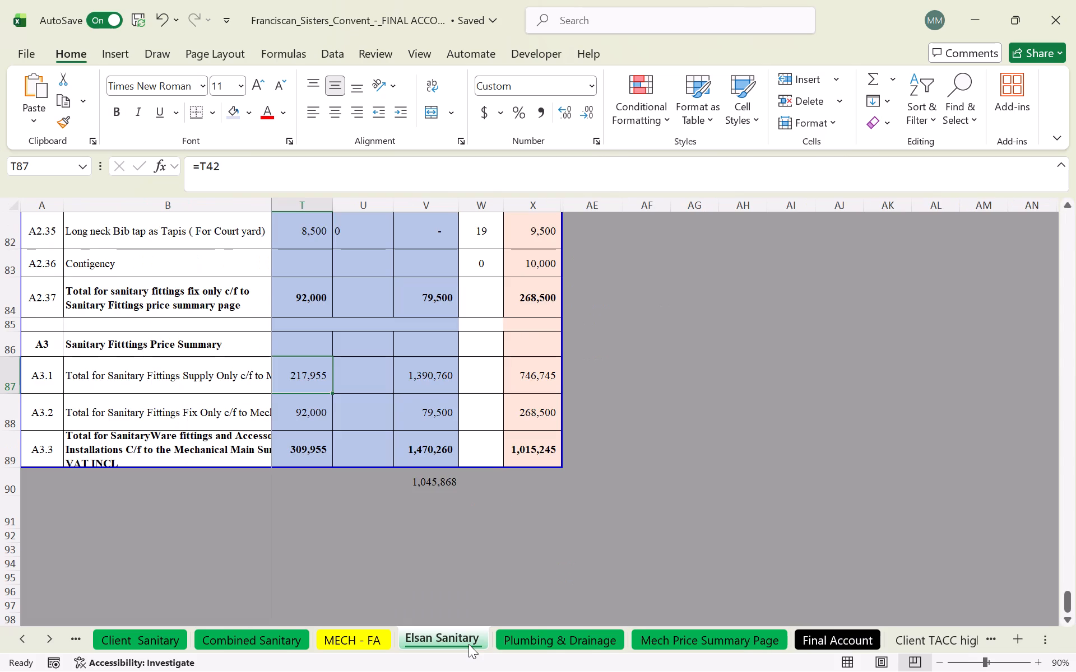
scroll(427, 440, up, 5)
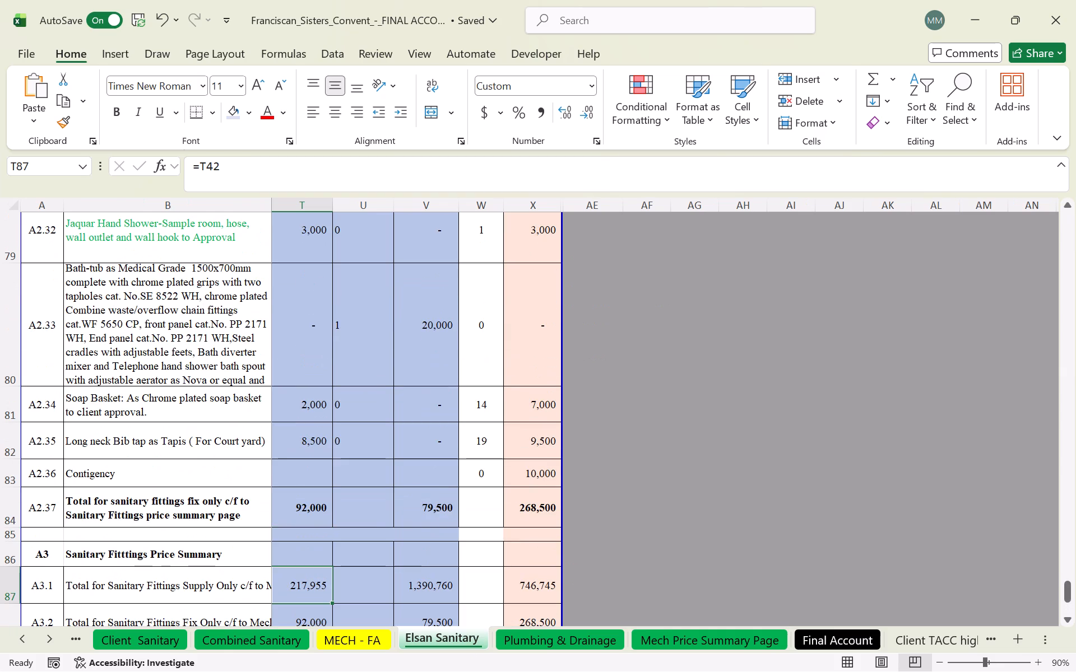
scroll(427, 440, up, 4)
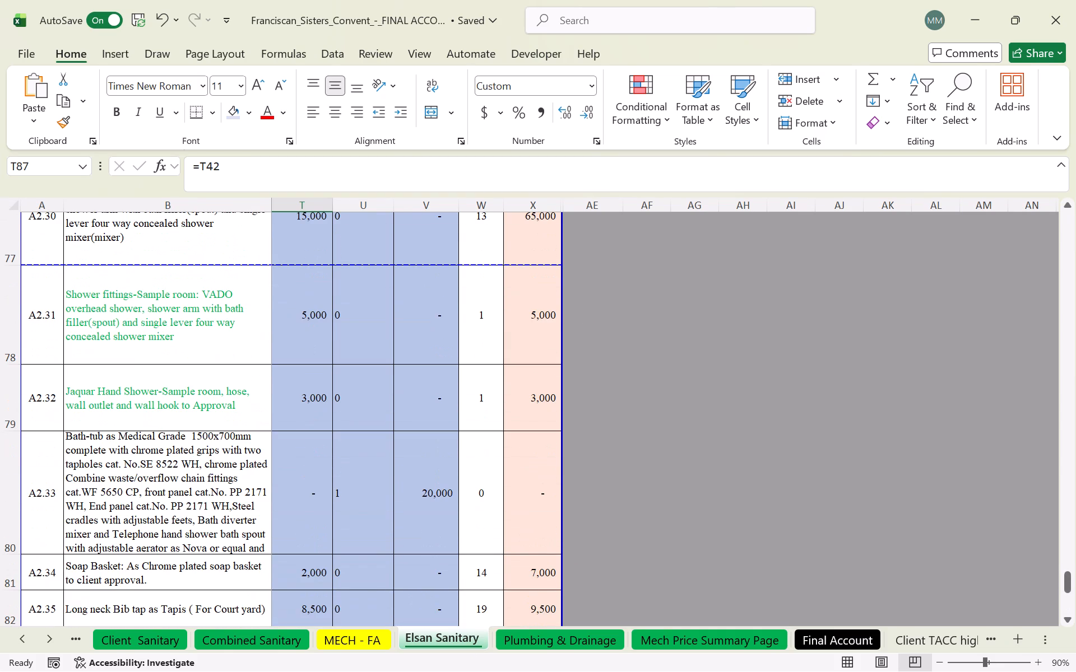
scroll(427, 440, up, 1)
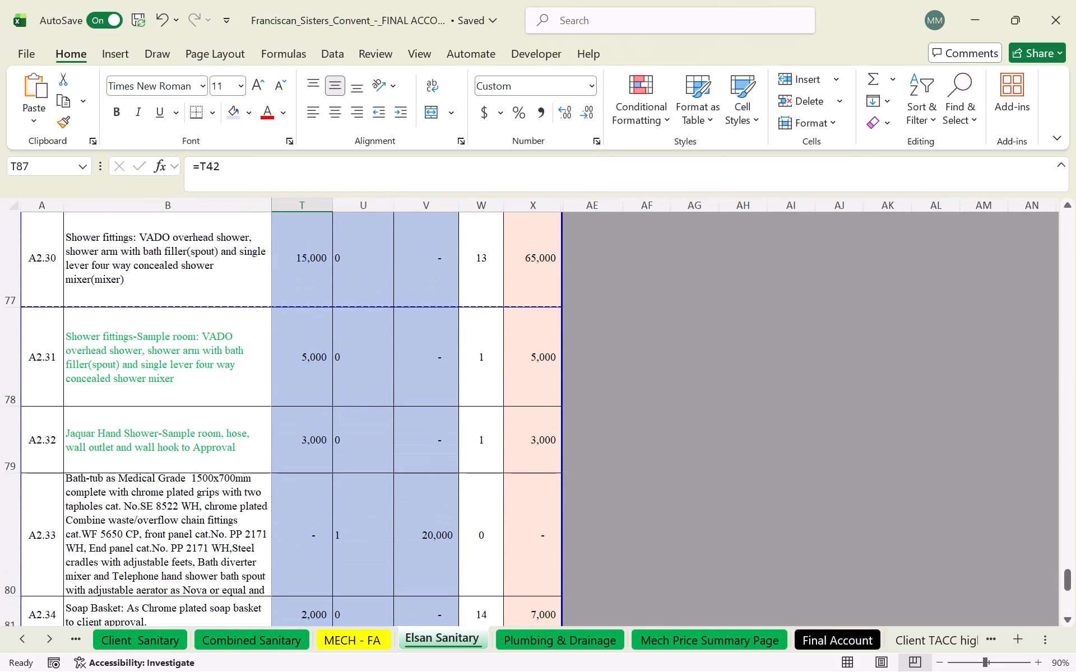
scroll(427, 440, up, 6)
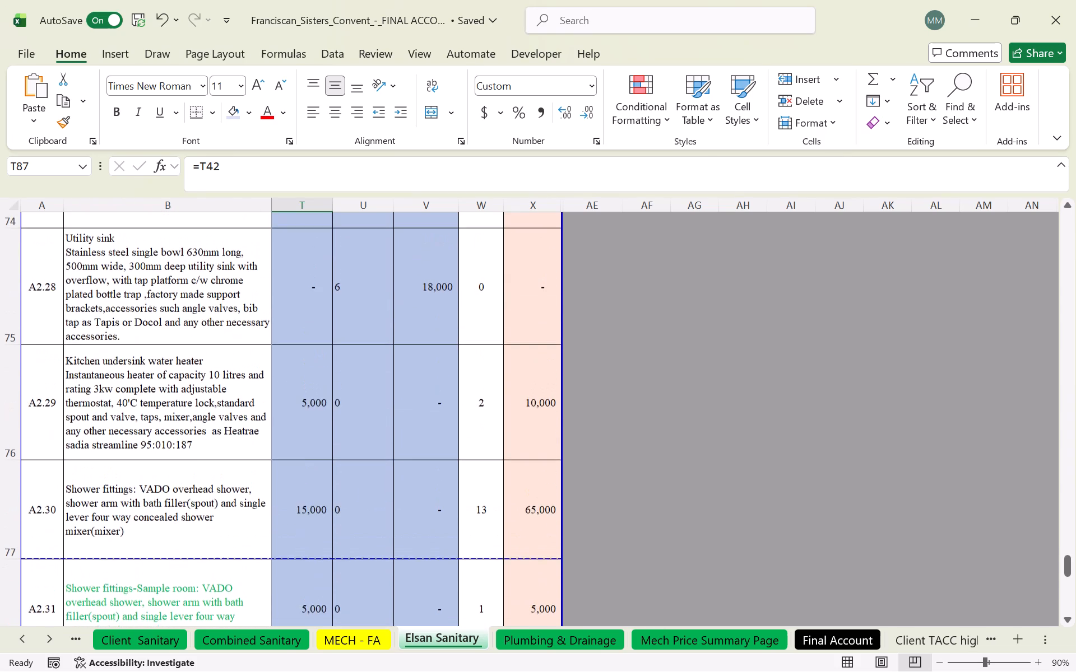
scroll(427, 440, up, 12)
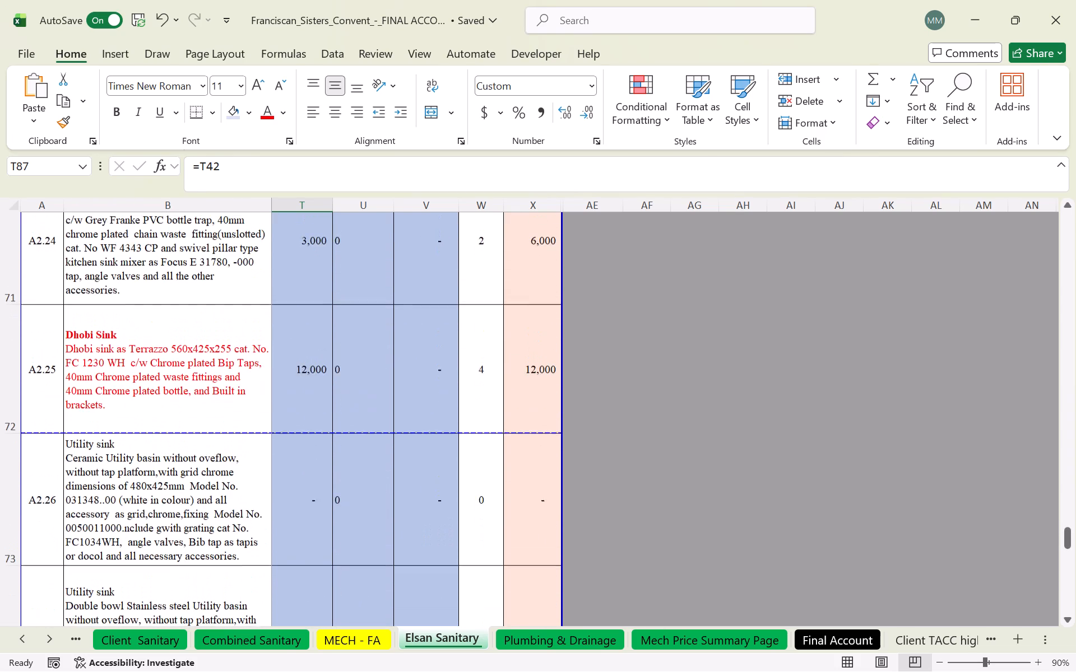
scroll(427, 440, up, 16)
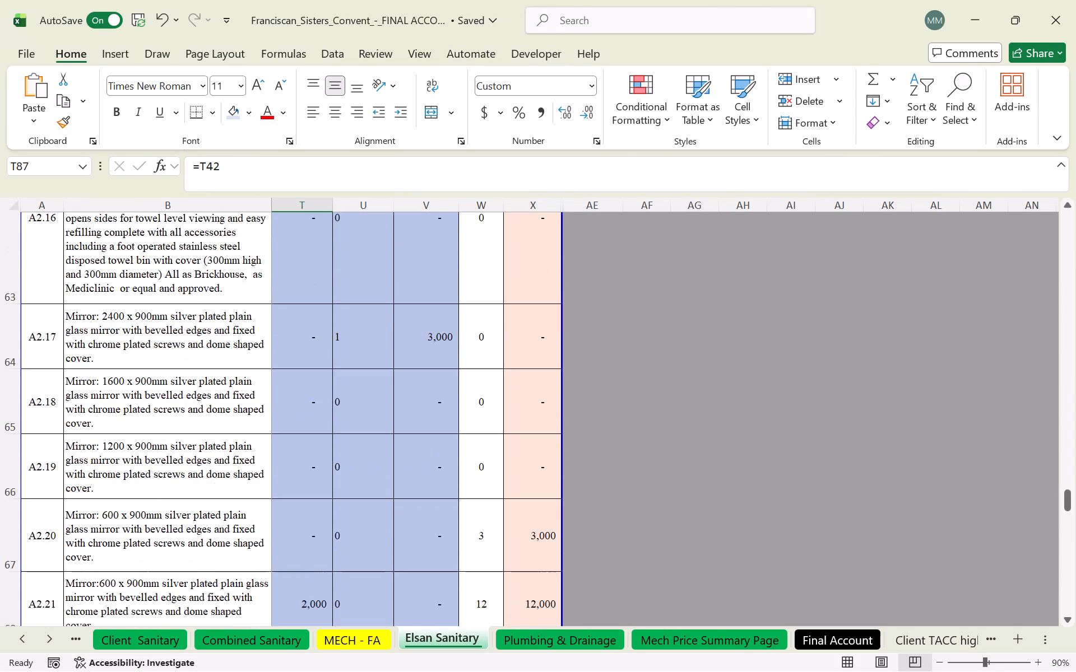
scroll(427, 440, up, 19)
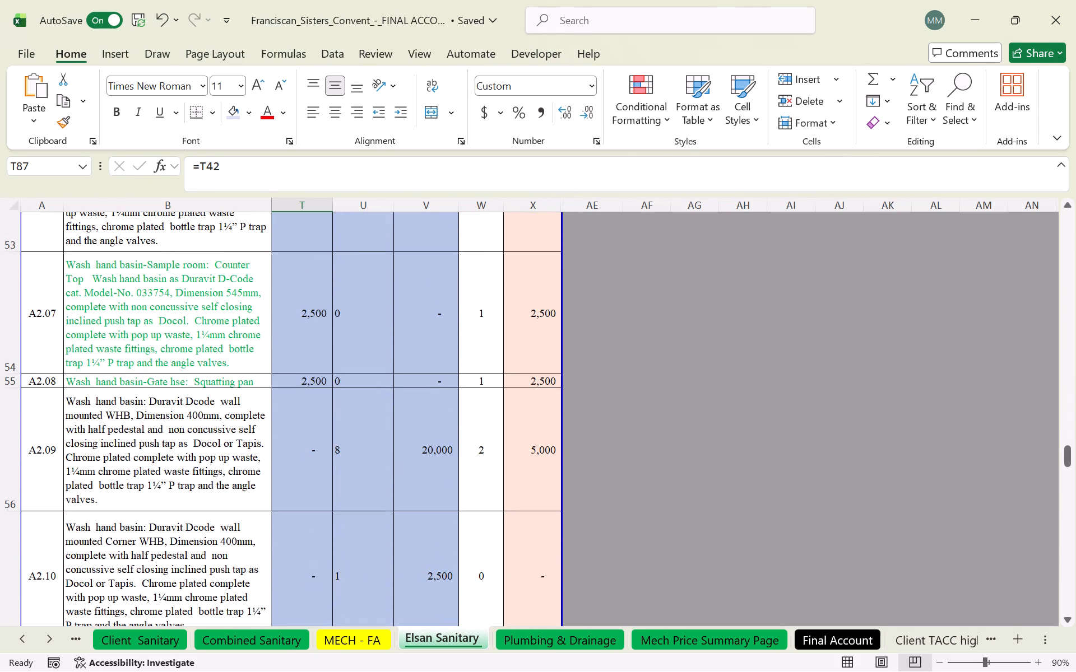
Trace wash hand basin item A2.09 across row 56 back to column A, checking its omission, addition, rate and quantity cells.
click(427, 438)
key(Left)
key(Left)
key(Left)
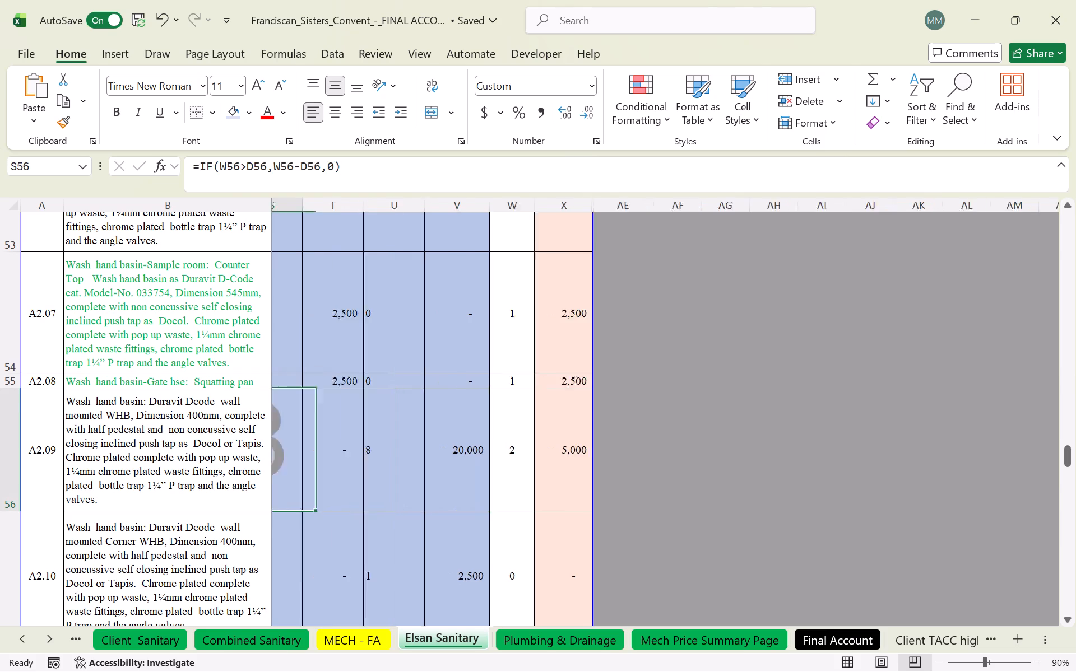
key(Left)
key(Left)
scroll(454, 413, up, 7)
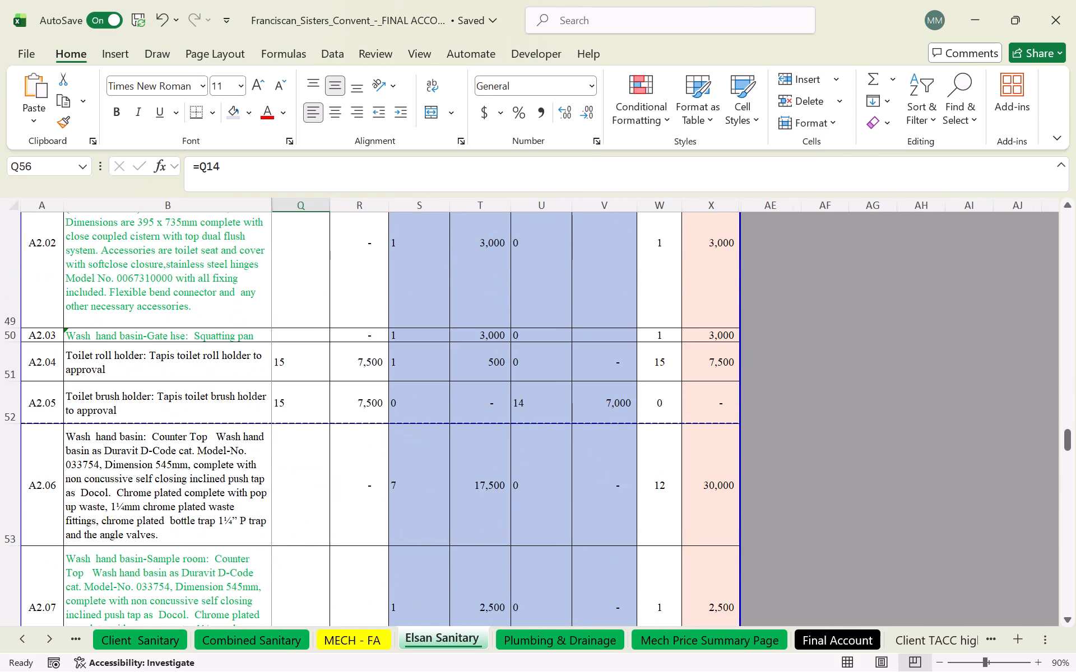
key(Left)
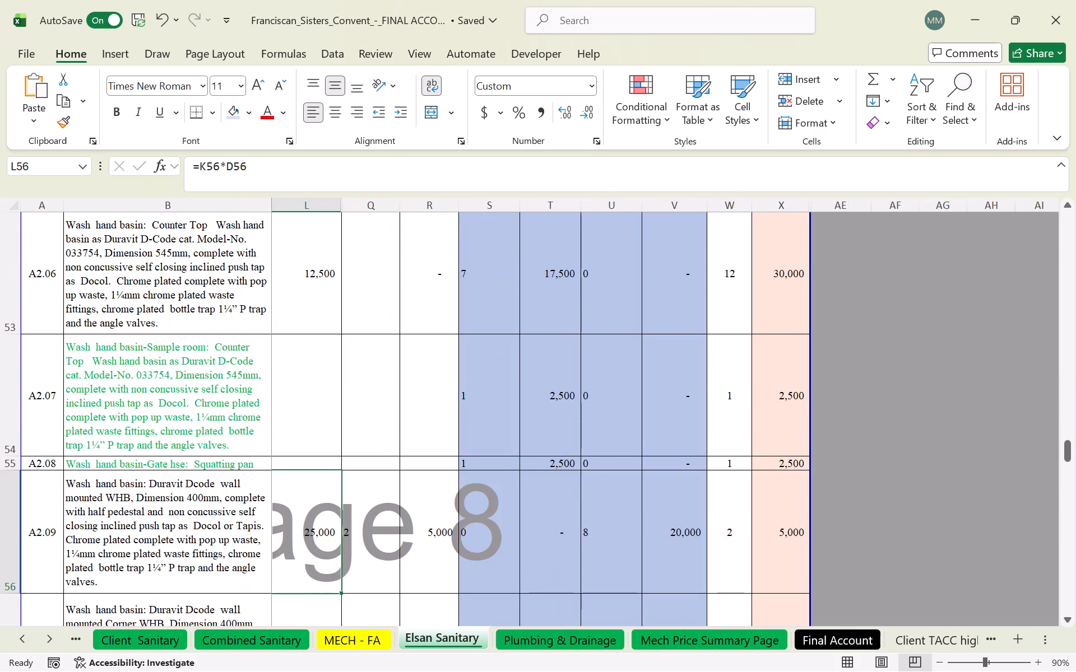
key(Left)
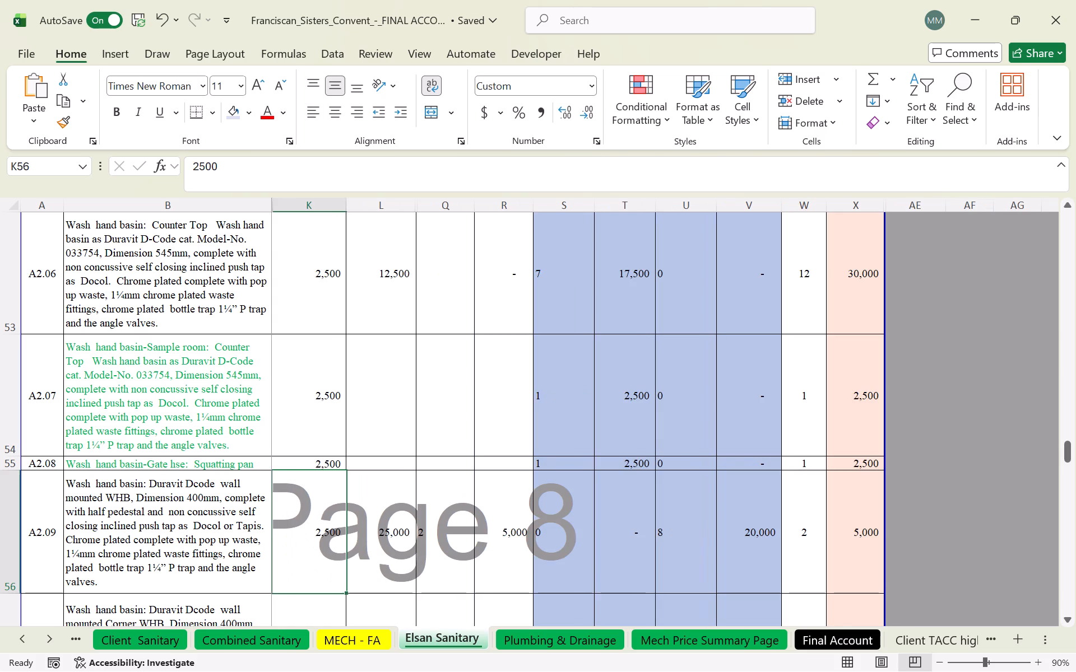
key(Left)
key(Left)
key(Left)
key(Left)
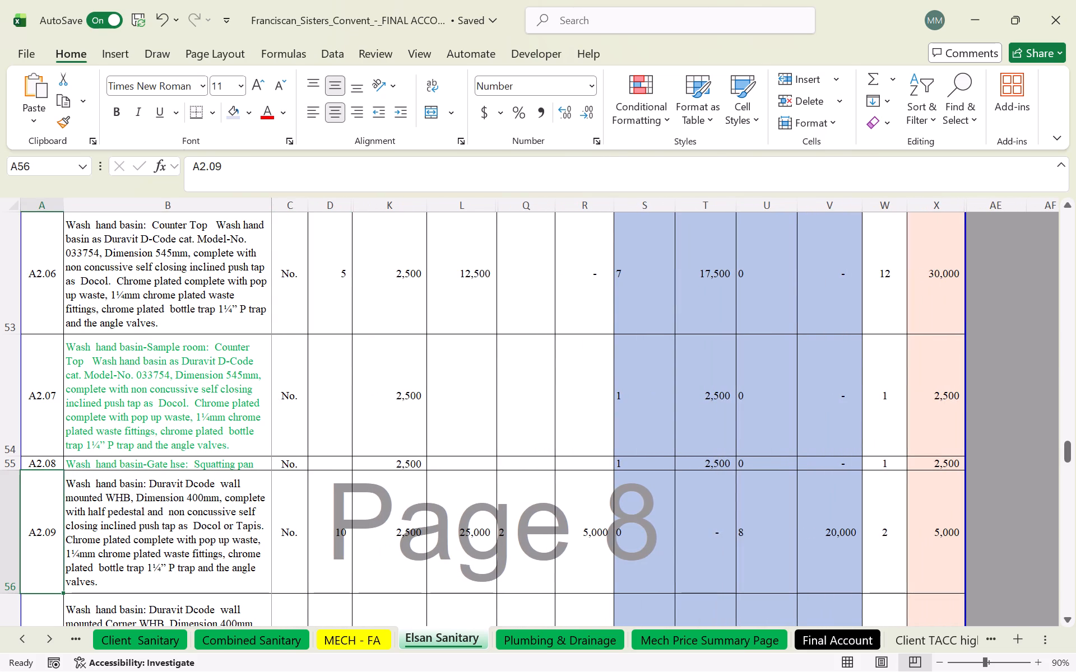
Examine the Sanitary Fittings - Fix Only section from its column headings to item A2.10, comparing contract quantities, additions, omissions and work done.
scroll(649, 464, up, 6)
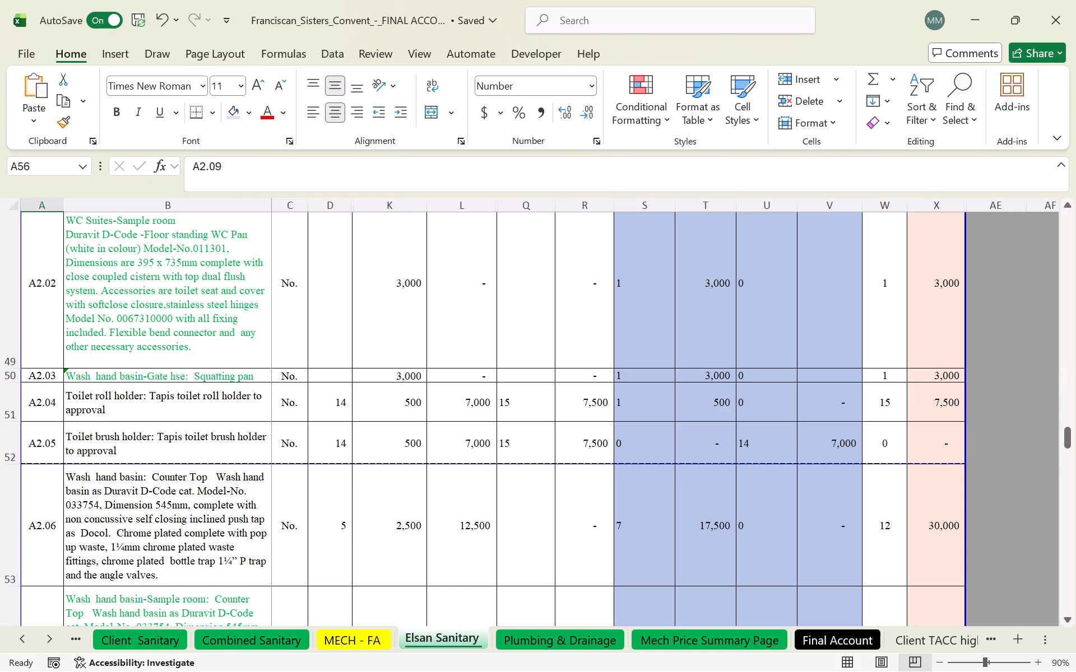
scroll(662, 433, up, 4)
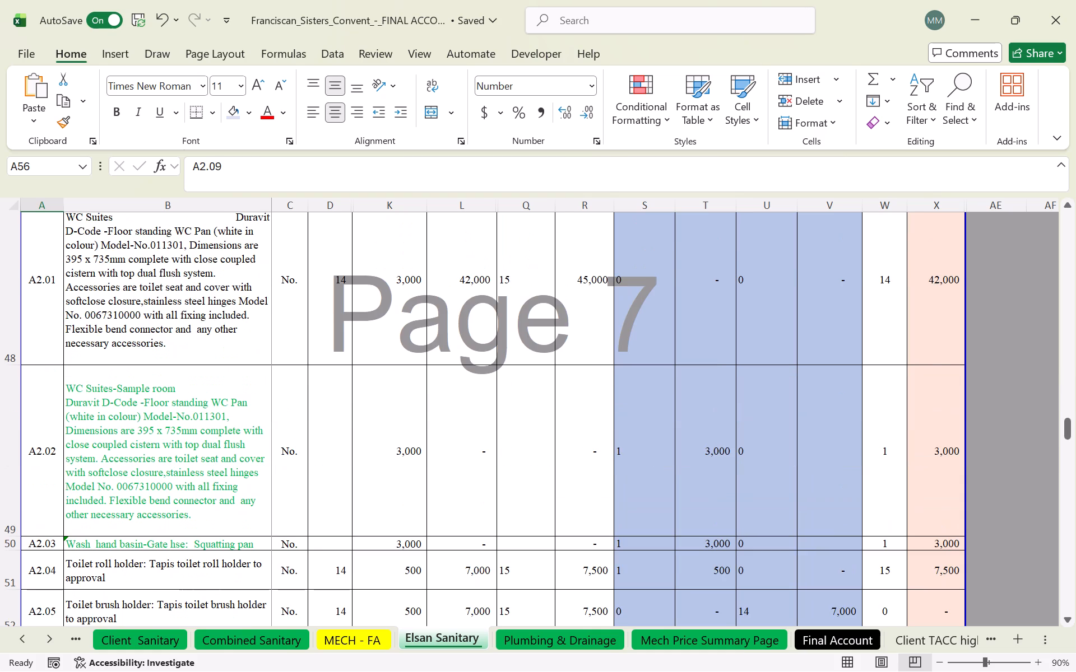
scroll(662, 433, up, 4)
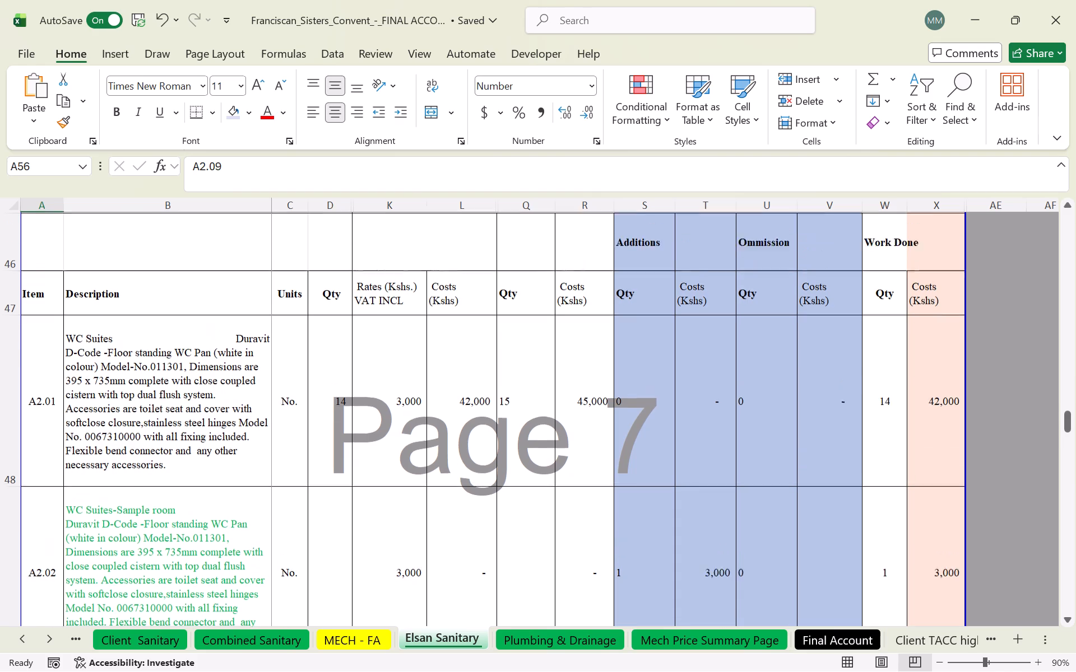
scroll(662, 433, up, 2)
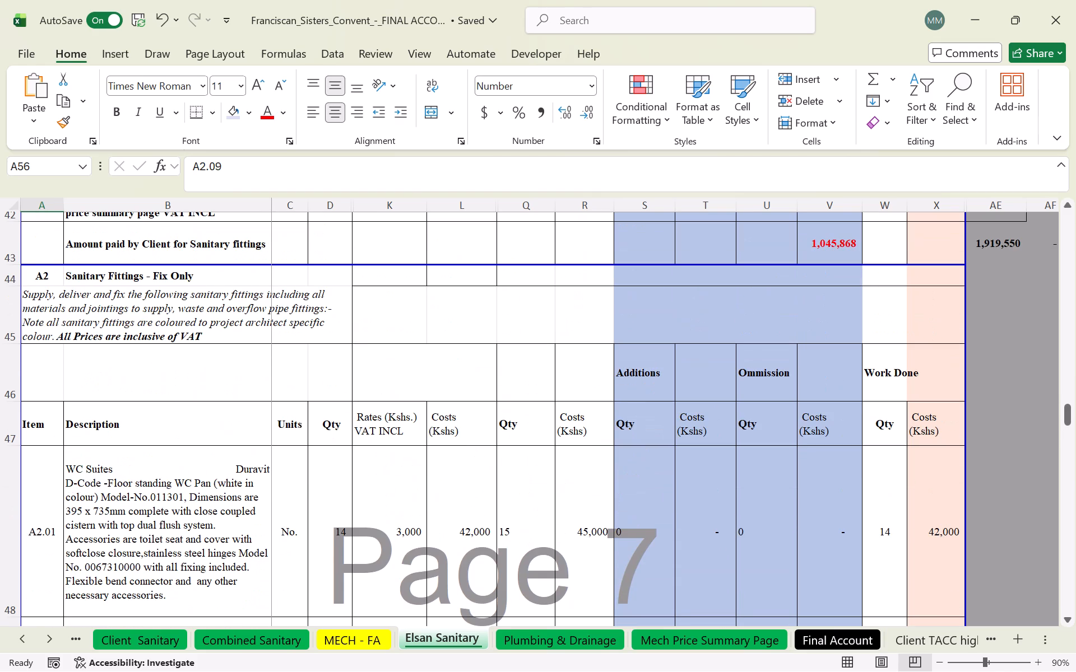
scroll(662, 435, down, 4)
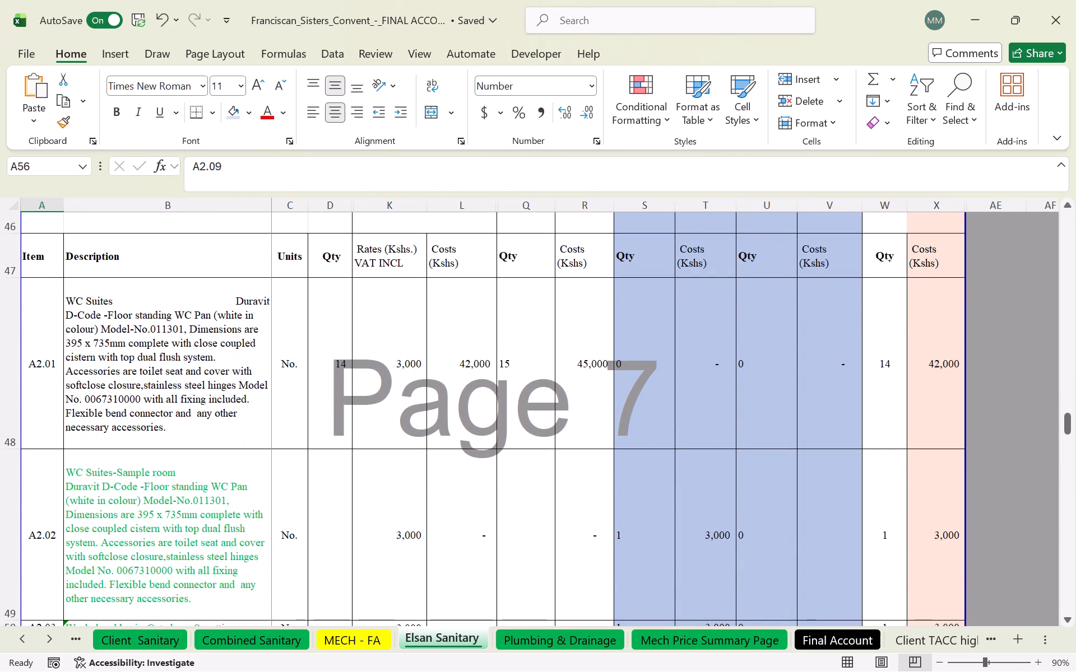
scroll(659, 439, down, 10)
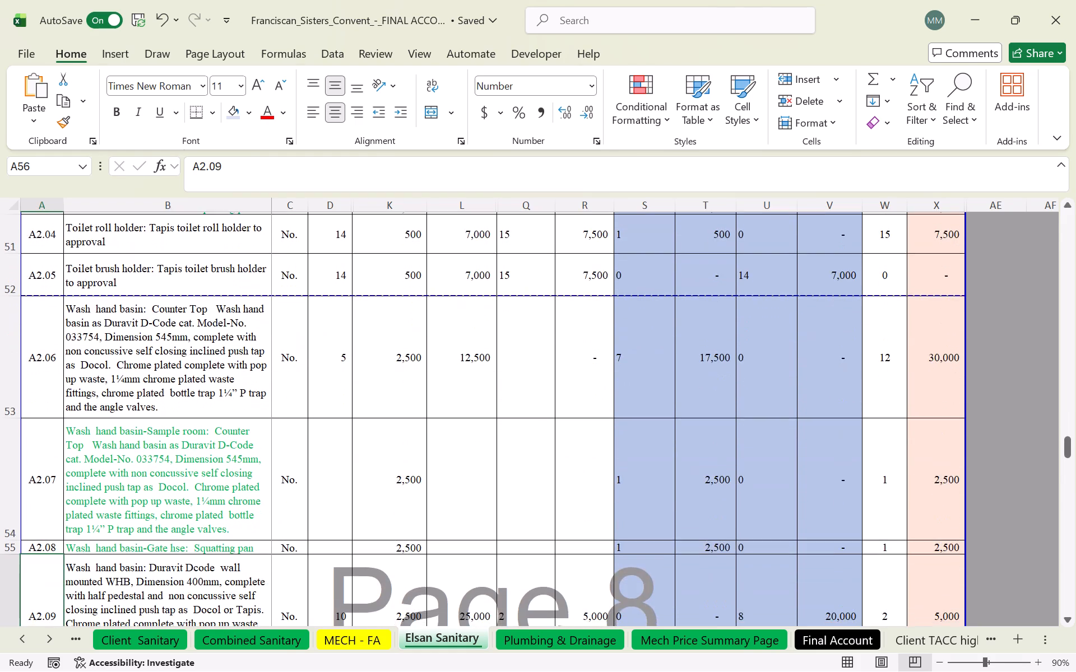
scroll(658, 444, down, 3)
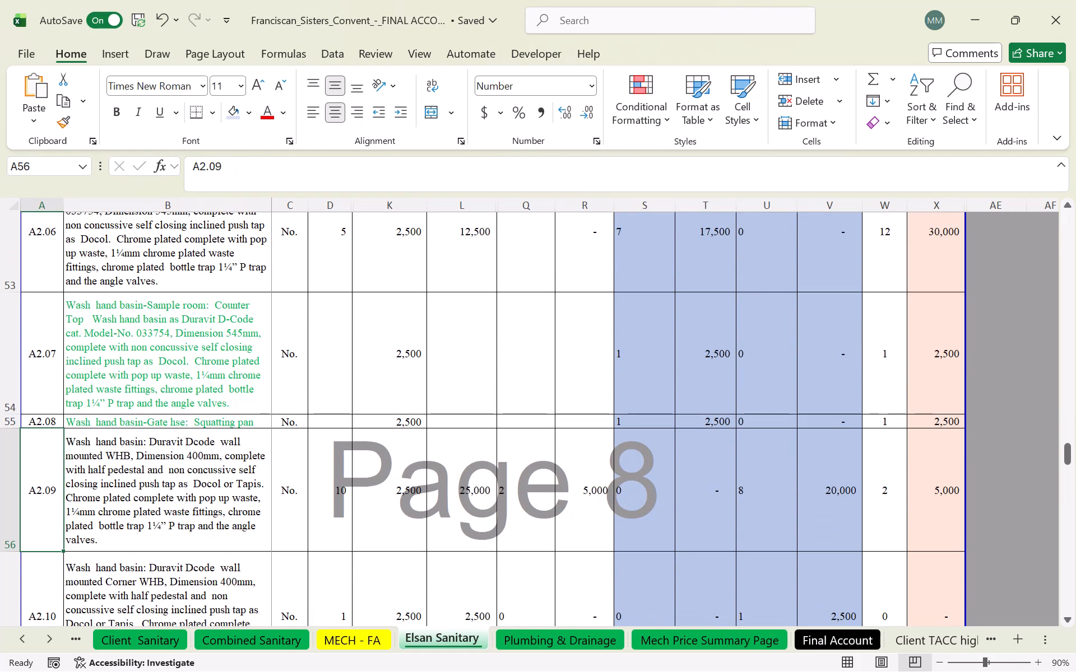
scroll(852, 537, up, 11)
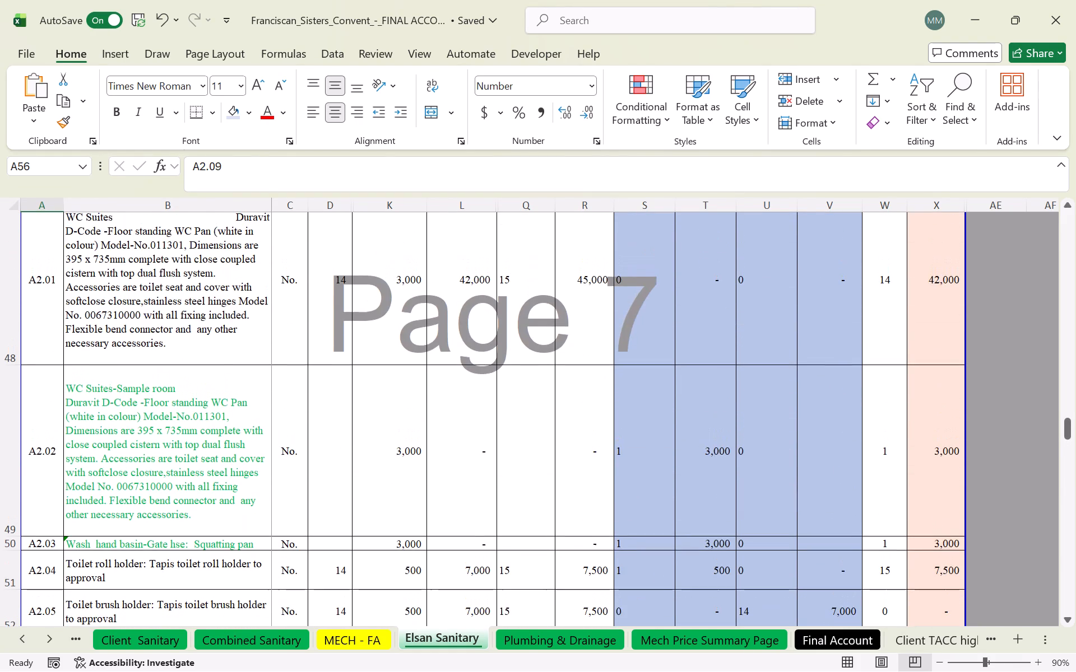
scroll(852, 537, down, 4)
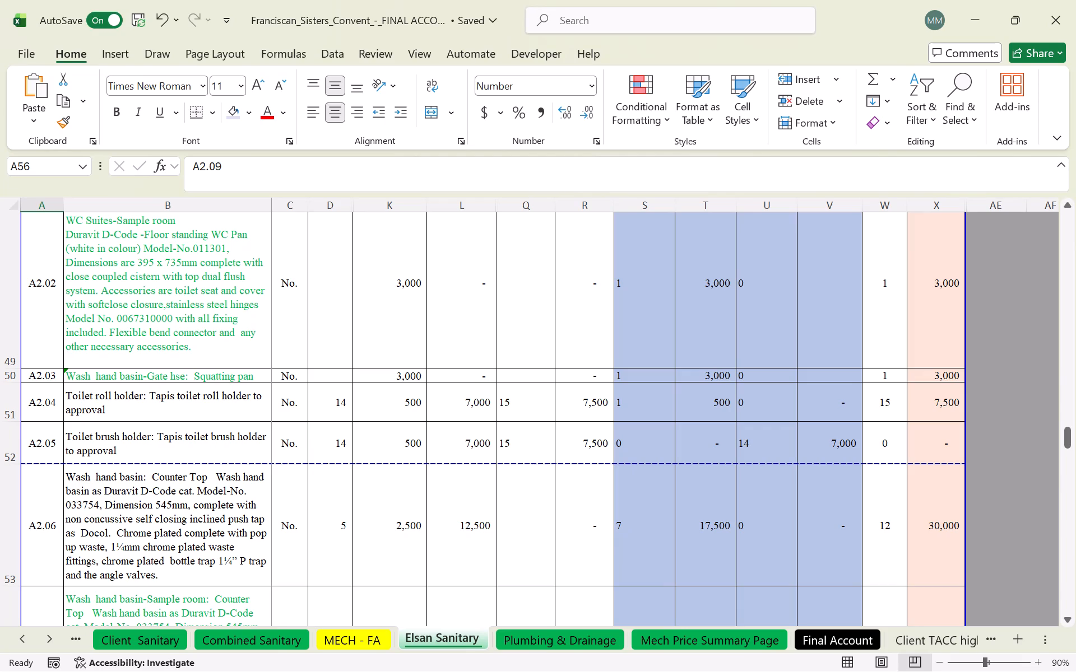
On the MECH - FA sheet, inspect the formula behind the Final account sum (VAT Inclusive) without changing it.
click(368, 640)
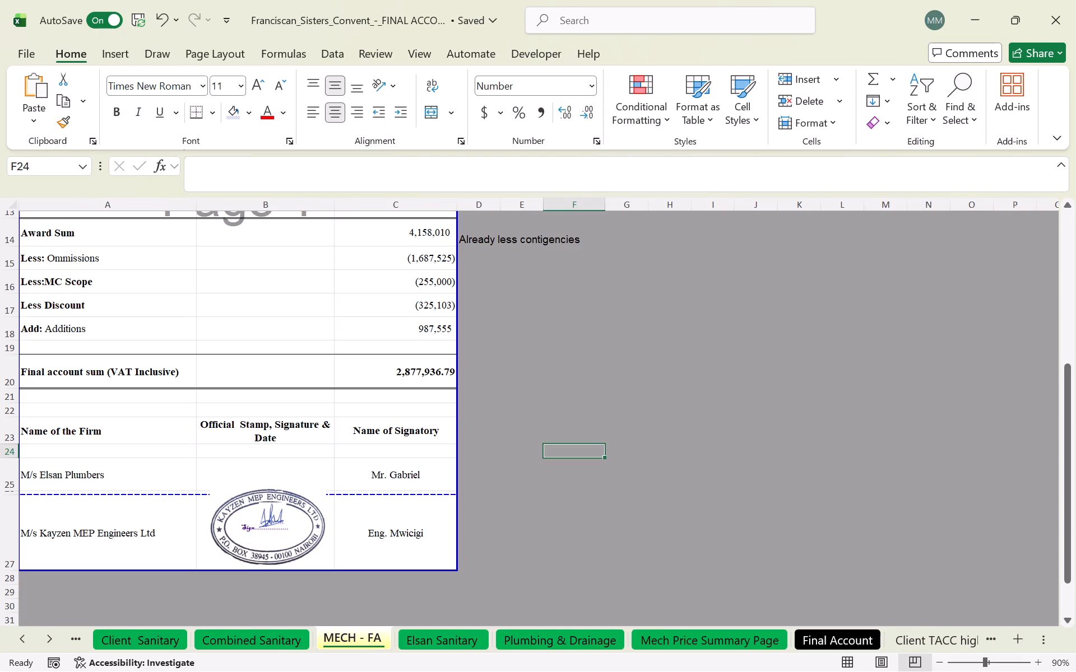
scroll(419, 400, up, 4)
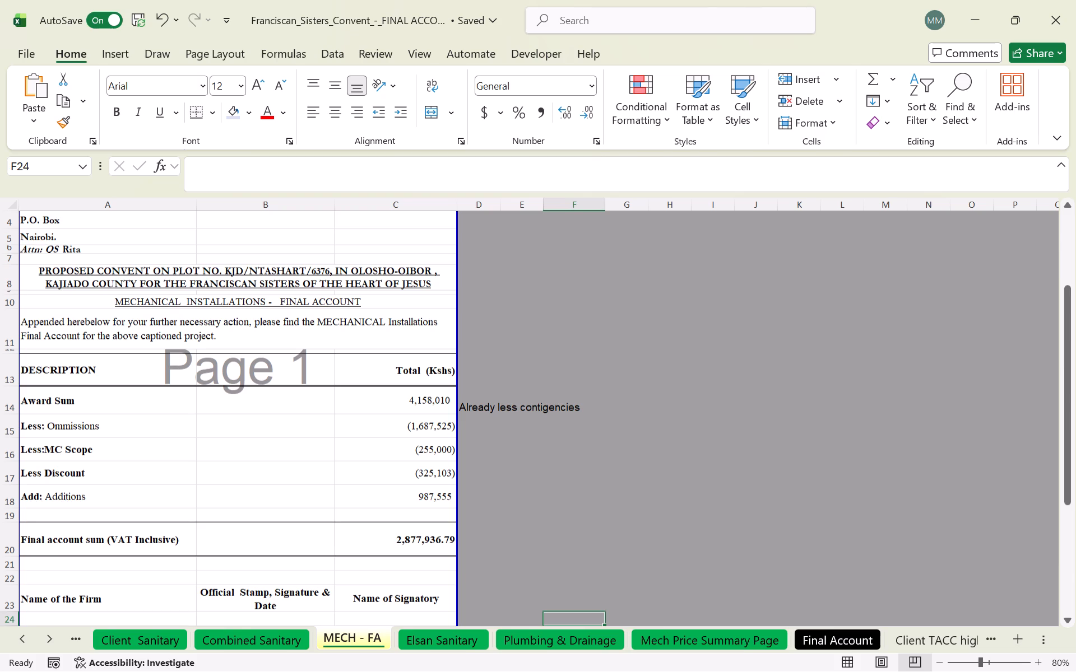
double_click(414, 536)
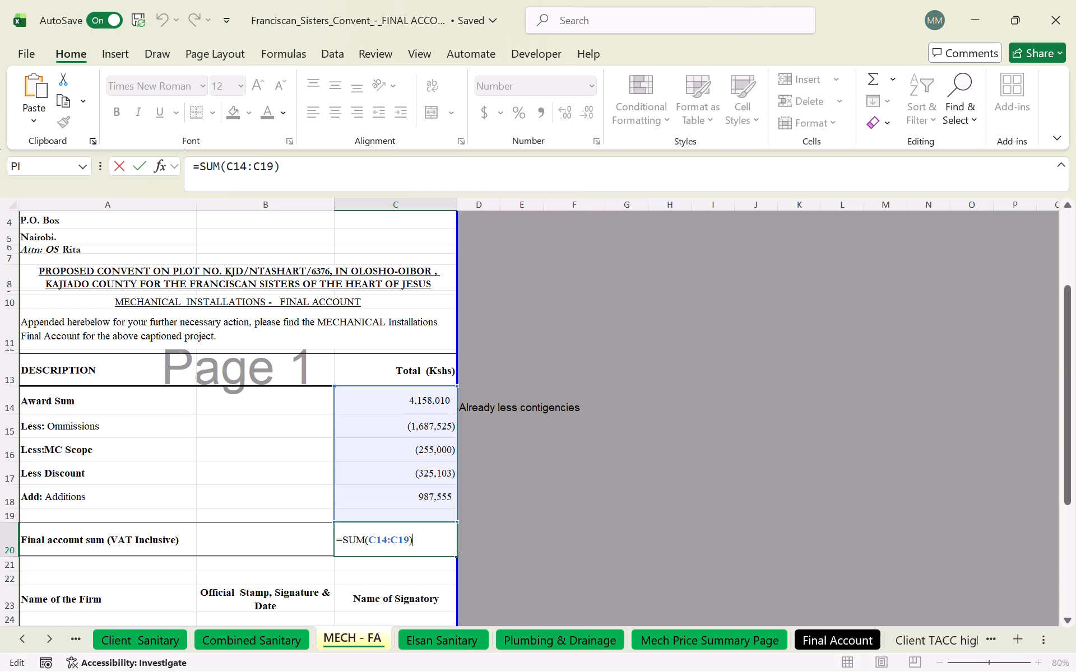
key(Return)
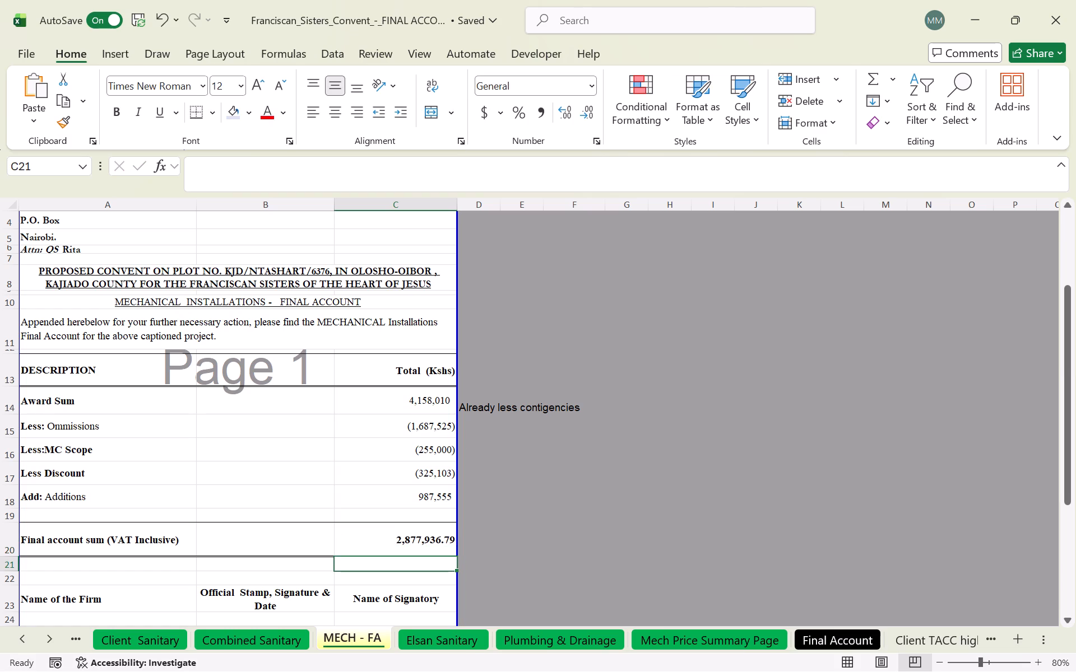
Compare Elsan's valuation on the Final Account sheet with the final costs column of the Mech Price Summary Page.
click(806, 638)
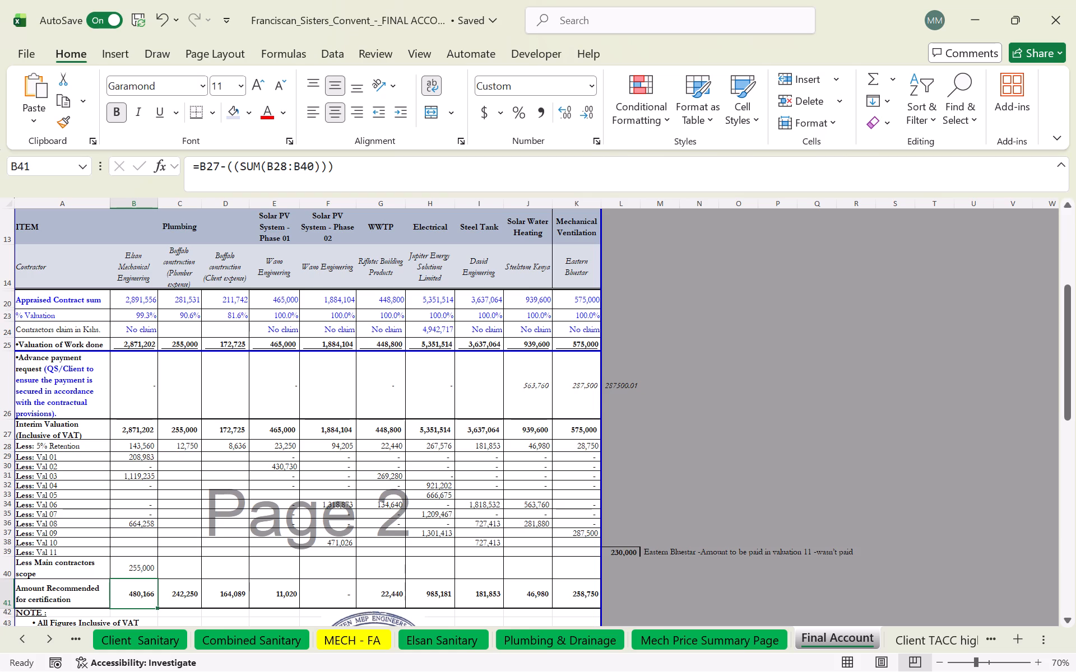
click(707, 644)
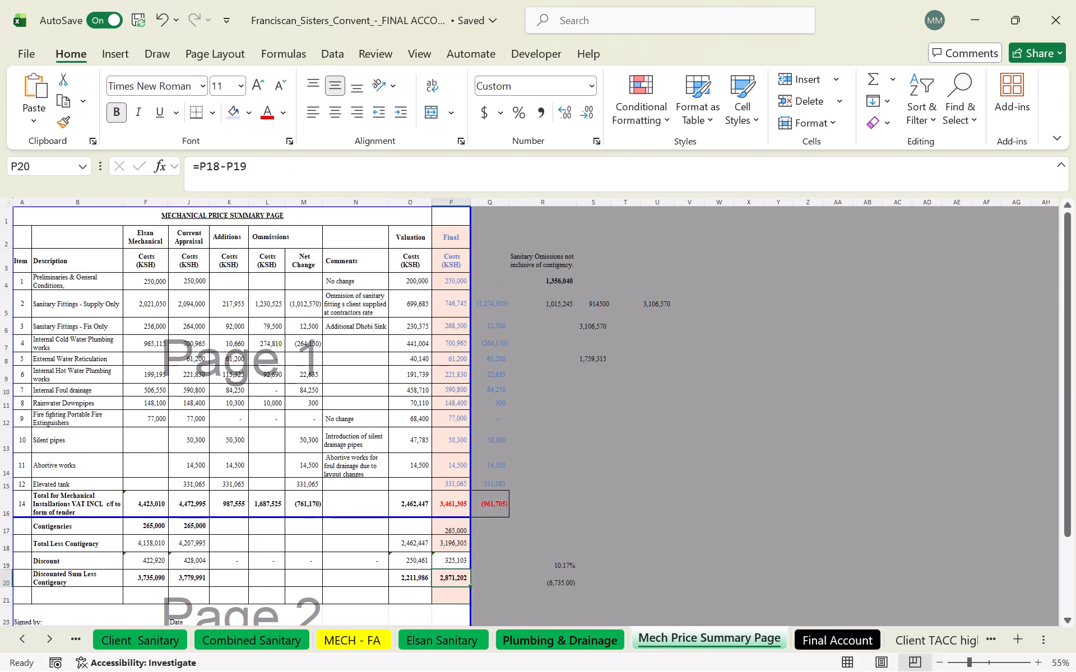
scroll(316, 520, down, 1)
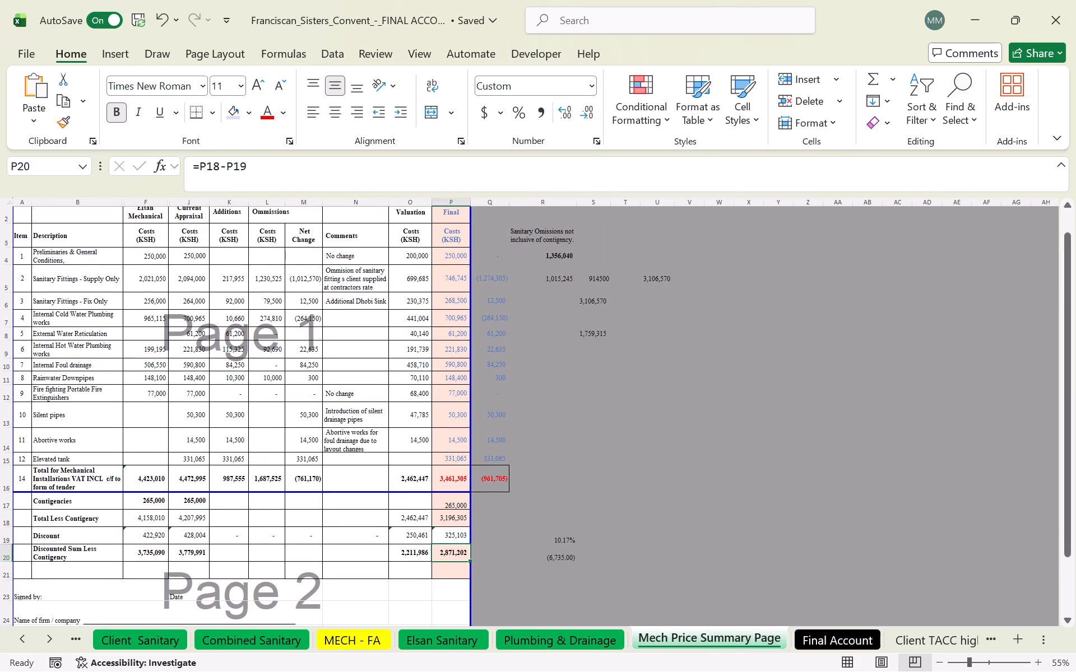